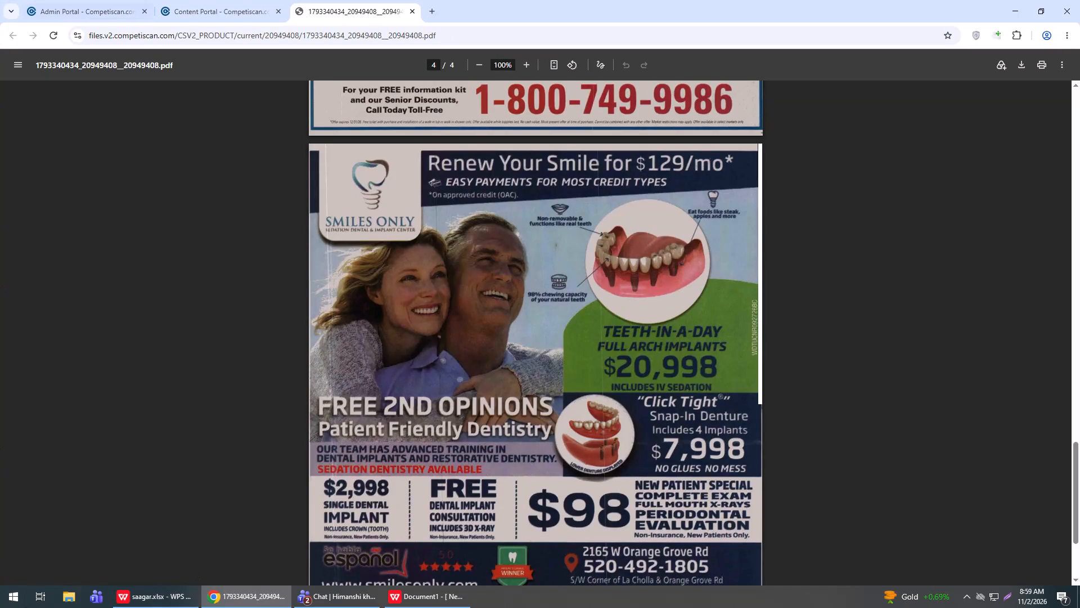
Review the dental implant and walk-in tub ads on pages 3 and 4 of the mailer PDF against the product record.
{"action": "scroll", "coordinate": [63, 529], "scroll_direction": "down", "scroll_amount": 8}
{"action": "scroll", "coordinate": [565, 434], "scroll_direction": "up", "scroll_amount": 11}
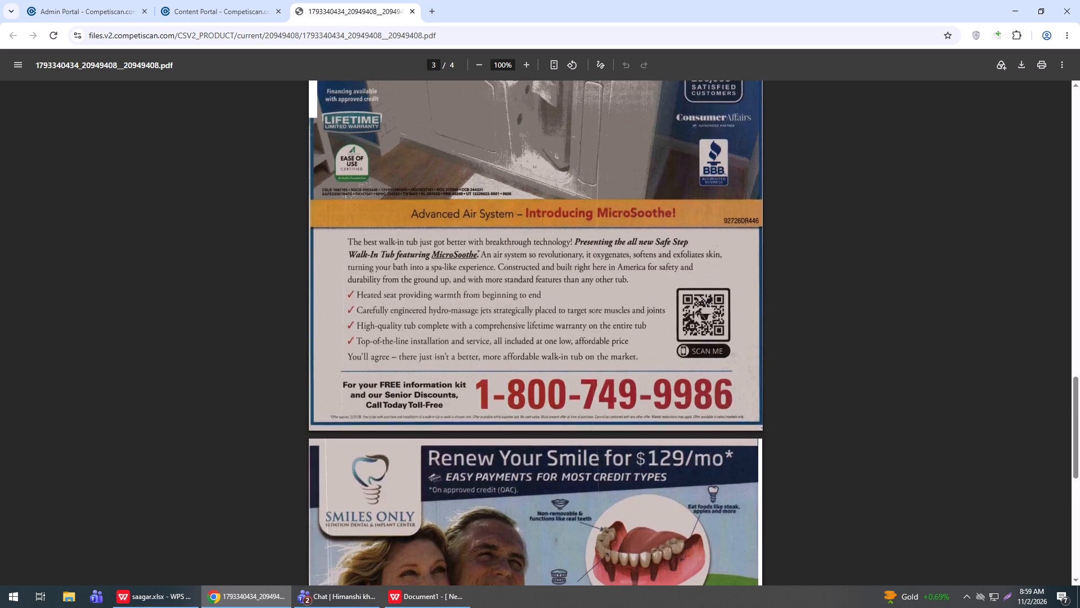
{"action": "scroll", "coordinate": [565, 434], "scroll_direction": "up", "scroll_amount": 3}
{"action": "left_click", "coordinate": [430, 190]}
{"action": "left_click", "coordinate": [228, 0]}
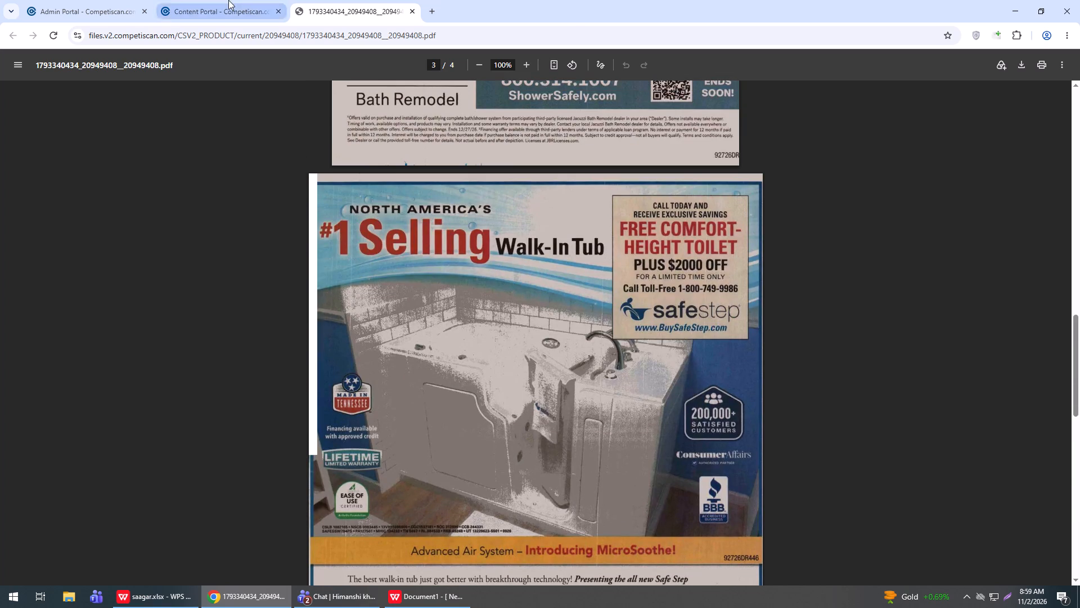
{"action": "left_click", "coordinate": [409, 0]}
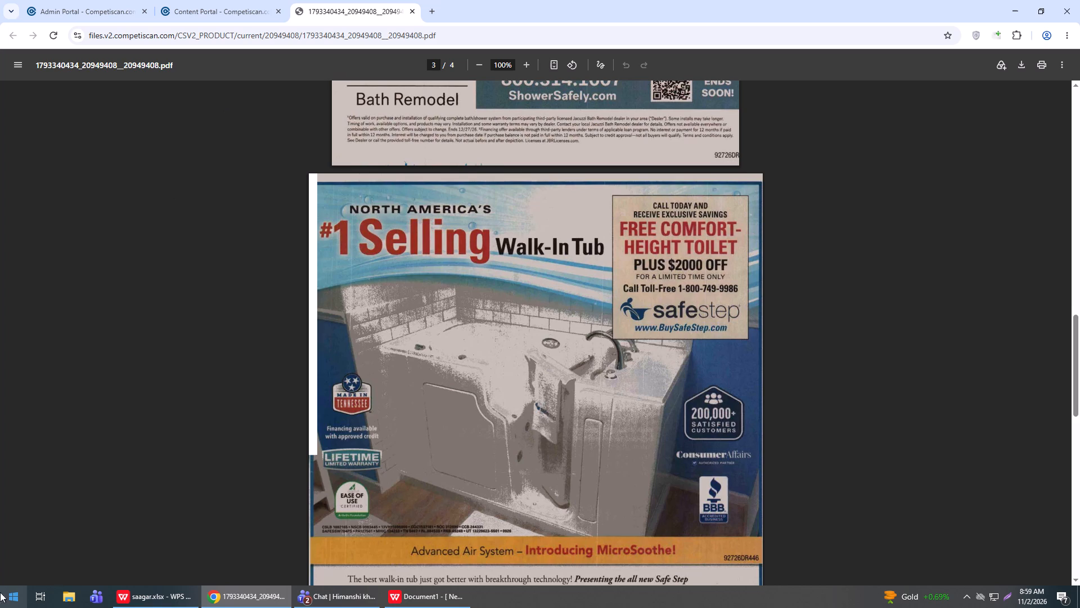
{"action": "left_click", "coordinate": [183, 0]}
{"action": "left_click", "coordinate": [371, 0]}
{"action": "left_click", "coordinate": [208, 0]}
{"action": "double_click", "coordinate": [350, 0]}
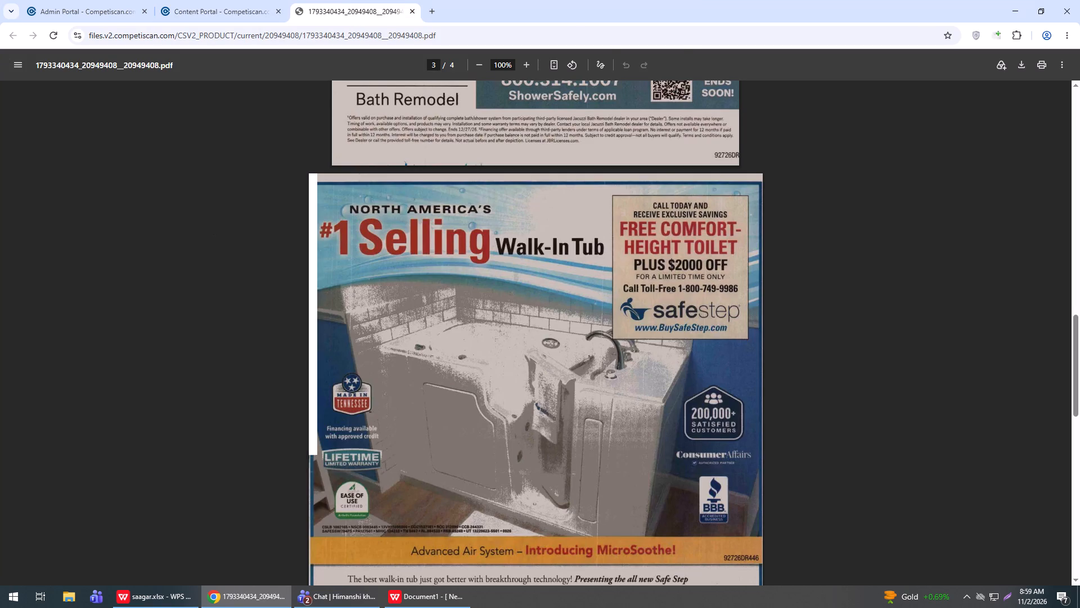
{"action": "left_click", "coordinate": [173, 0]}
{"action": "left_click", "coordinate": [238, 0]}
{"action": "left_click", "coordinate": [299, 0]}
Examine page 1 of the mailer PDF for the issue week in the Save banner.
{"action": "scroll", "coordinate": [442, 356], "scroll_direction": "up", "scroll_amount": 2}
{"action": "scroll", "coordinate": [469, 442], "scroll_direction": "up", "scroll_amount": 8}
{"action": "left_click", "coordinate": [201, 0]}
{"action": "left_click", "coordinate": [354, 0]}
{"action": "scroll", "coordinate": [468, 409], "scroll_direction": "up", "scroll_amount": 8}
{"action": "scroll", "coordinate": [482, 334], "scroll_direction": "down", "scroll_amount": 2, "text": "ctrl"}
{"action": "scroll", "coordinate": [483, 399], "scroll_direction": "up", "scroll_amount": 6}
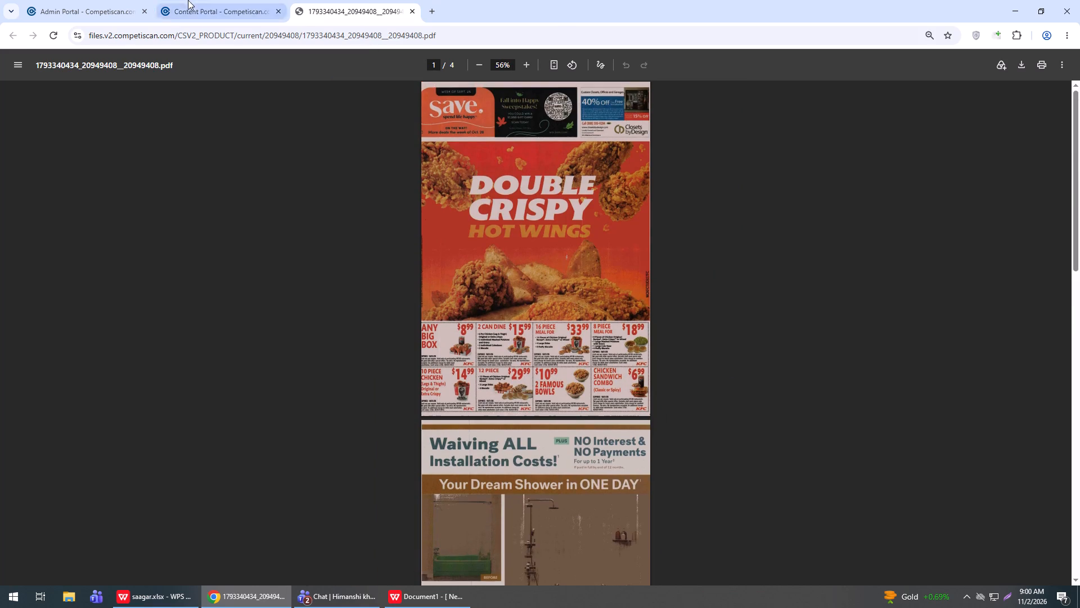
{"action": "left_click", "coordinate": [188, 0]}
{"action": "scroll", "coordinate": [537, 347], "scroll_direction": "up", "scroll_amount": 19}
{"action": "left_click", "coordinate": [310, 0]}
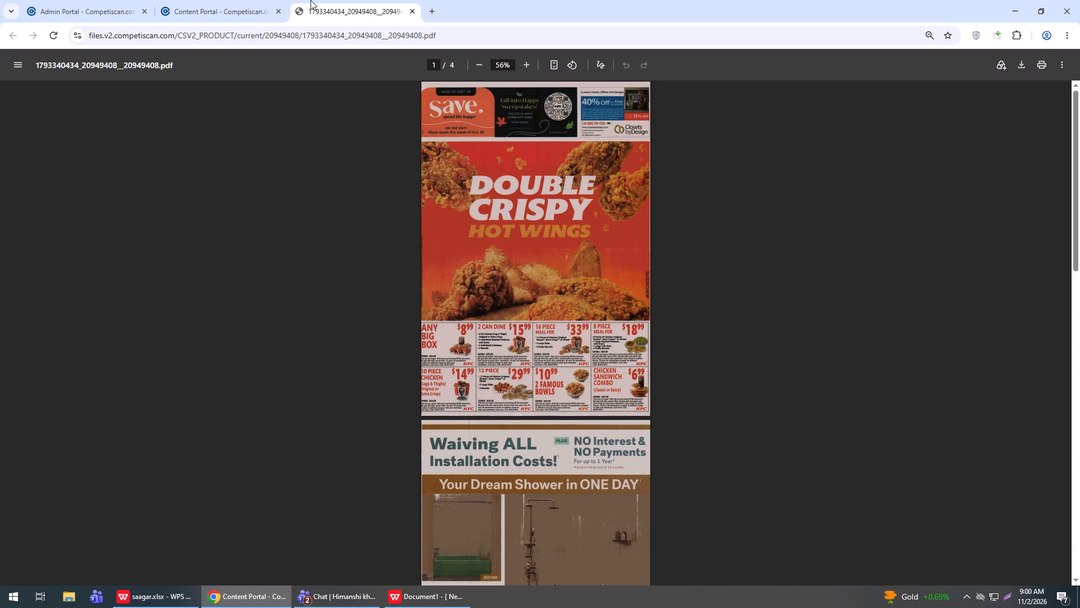
{"action": "scroll", "coordinate": [500, 170], "scroll_direction": "up", "scroll_amount": 3, "text": "ctrl"}
{"action": "scroll", "coordinate": [493, 233], "scroll_direction": "up", "scroll_amount": 8}
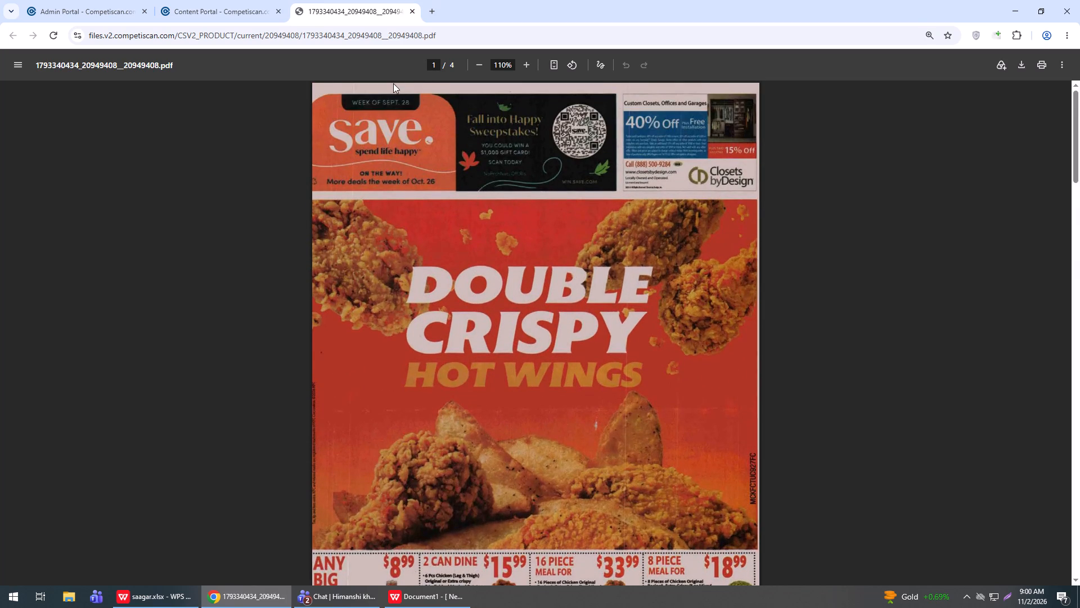
{"action": "scroll", "coordinate": [393, 83], "scroll_direction": "up", "scroll_amount": 1, "text": "ctrl"}
{"action": "scroll", "coordinate": [396, 114], "scroll_direction": "up", "scroll_amount": 1}
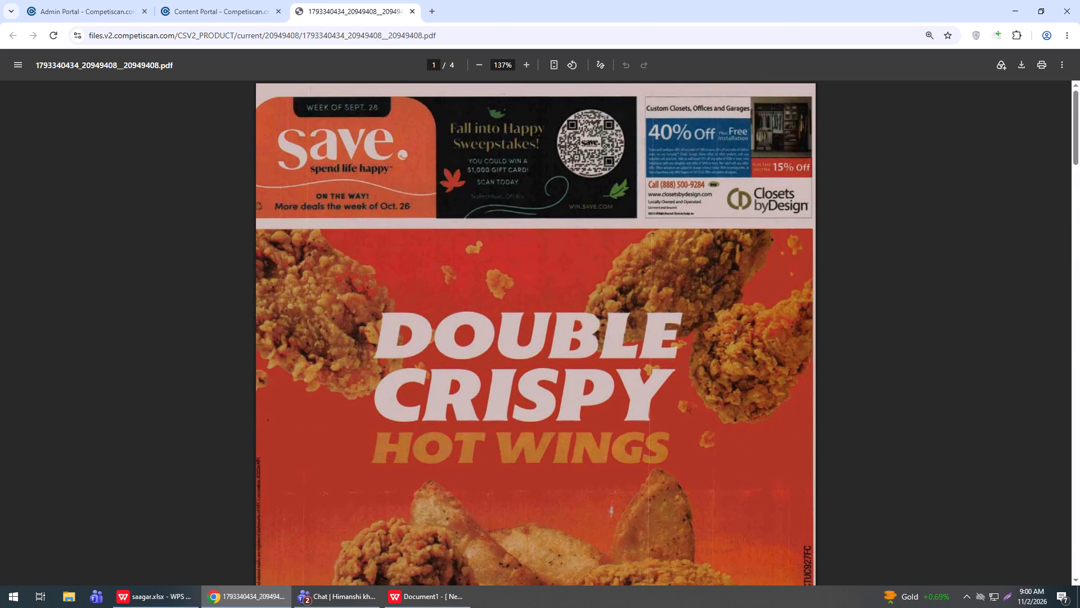
{"action": "left_click_drag", "start_coordinate": [341, 106], "coordinate": [373, 110]}
Set the listed panelist's date to 2026-09-21 in the product record on the Content Portal.
{"action": "left_click", "coordinate": [214, 0]}
{"action": "scroll", "coordinate": [743, 419], "scroll_direction": "up", "scroll_amount": 20}
{"action": "scroll", "coordinate": [743, 419], "scroll_direction": "up", "scroll_amount": 5}
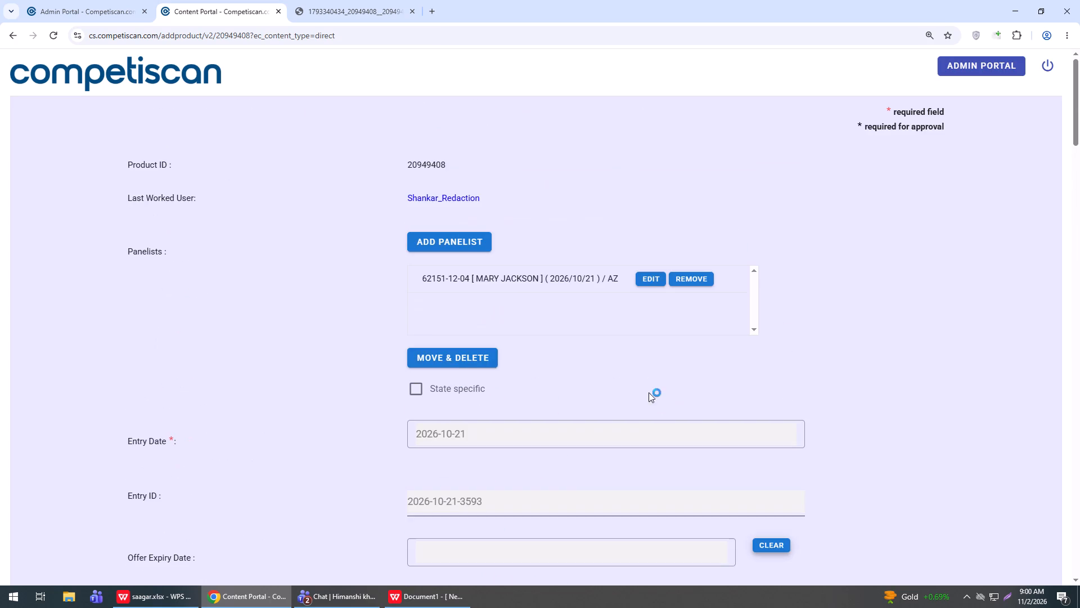
{"action": "left_click", "coordinate": [652, 282]}
{"action": "left_click", "coordinate": [642, 289]}
{"action": "scroll", "coordinate": [677, 473], "scroll_direction": "up", "scroll_amount": 6}
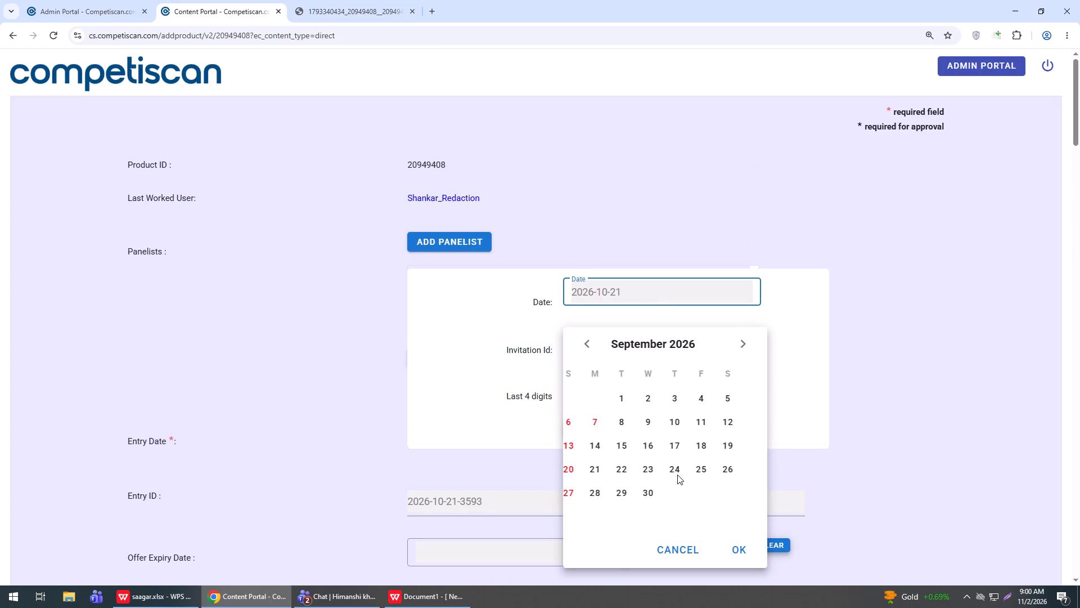
{"action": "left_click", "coordinate": [607, 462]}
{"action": "left_click", "coordinate": [725, 553]}
{"action": "double_click", "coordinate": [498, 436]}
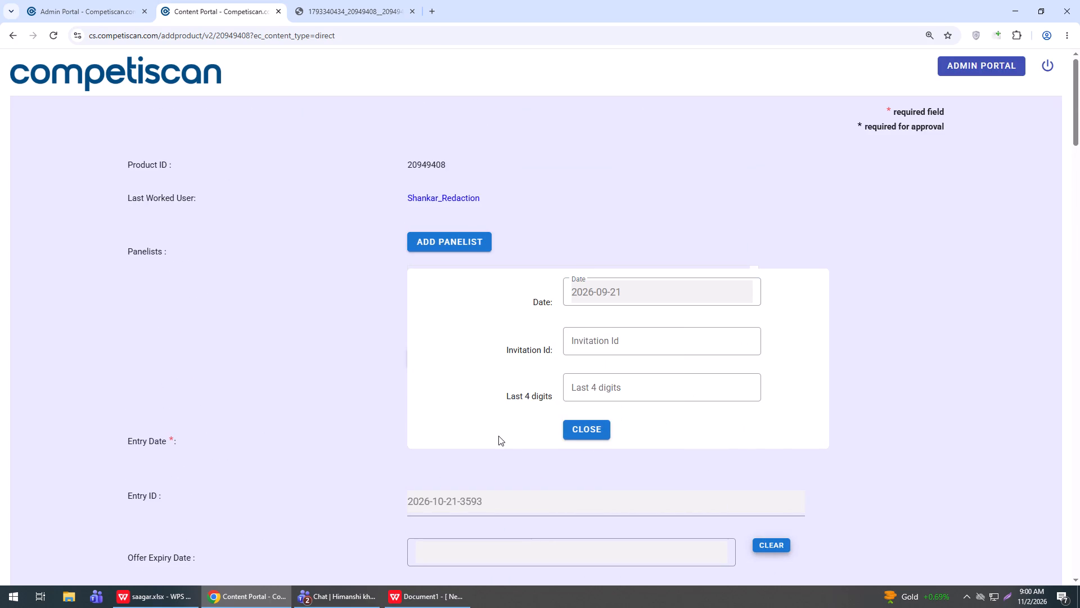
{"action": "left_click", "coordinate": [575, 440]}
{"action": "left_click", "coordinate": [582, 432]}
Set the product's Entry Date to 2026-09-21.
{"action": "left_click", "coordinate": [498, 439]}
{"action": "scroll", "coordinate": [498, 536], "scroll_direction": "up", "scroll_amount": 7}
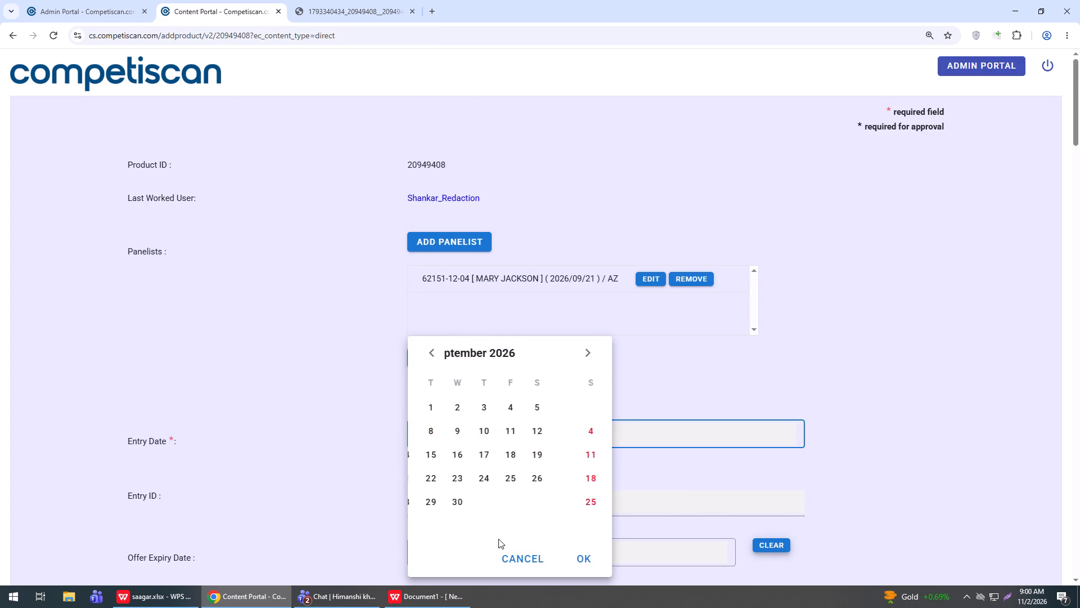
{"action": "left_click", "coordinate": [454, 479]}
{"action": "left_click", "coordinate": [575, 545]}
{"action": "left_click", "coordinate": [581, 554]}
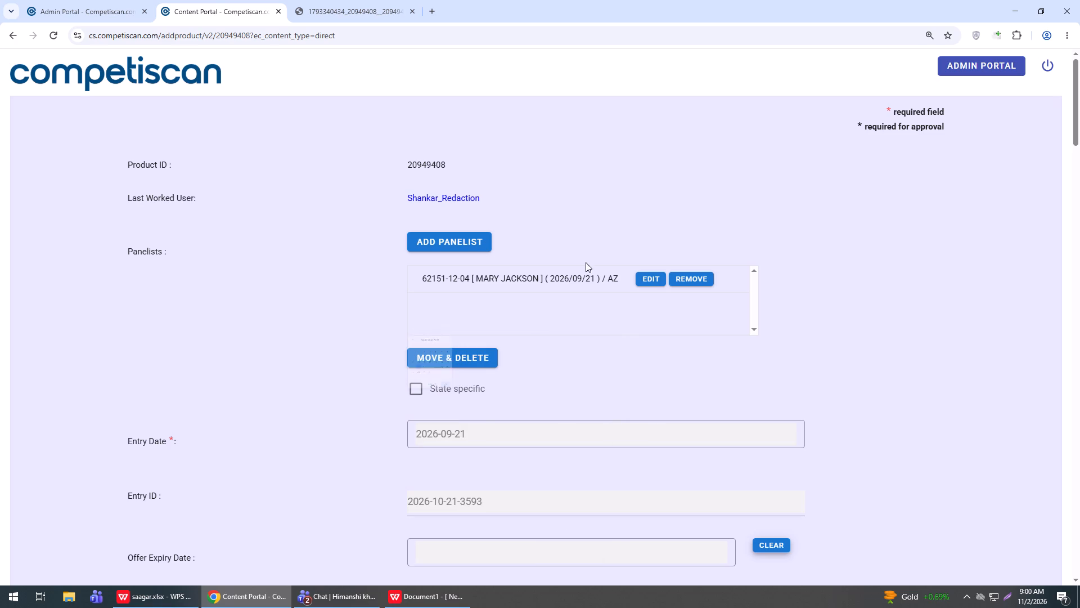
Copy the Closets by Design name from the ad at the top of the mailer PDF's first page.
{"action": "scroll", "coordinate": [579, 294], "scroll_direction": "down", "scroll_amount": 12}
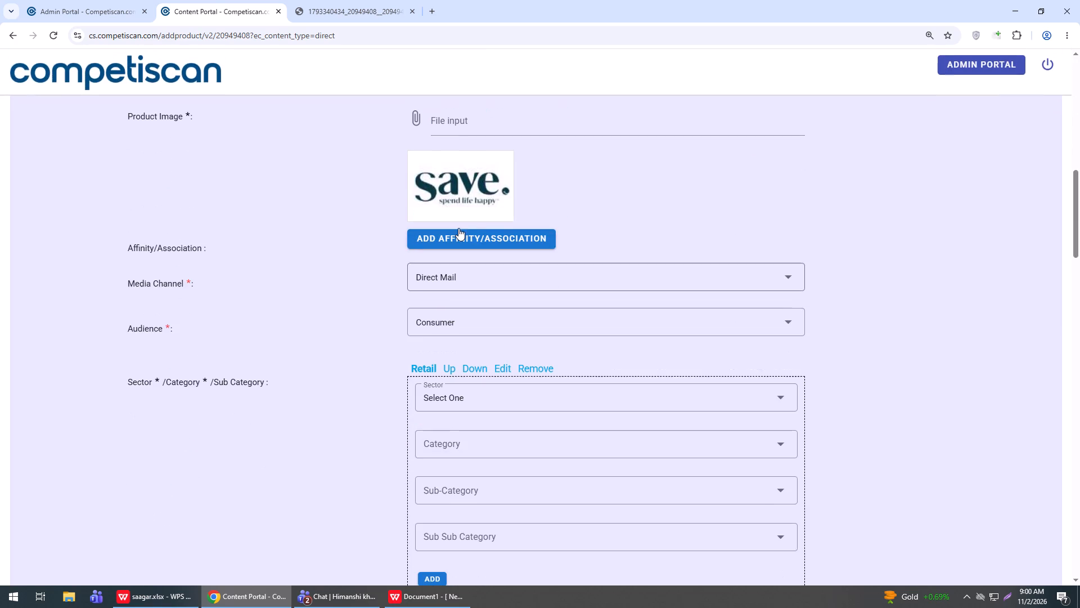
{"action": "double_click", "coordinate": [339, 0]}
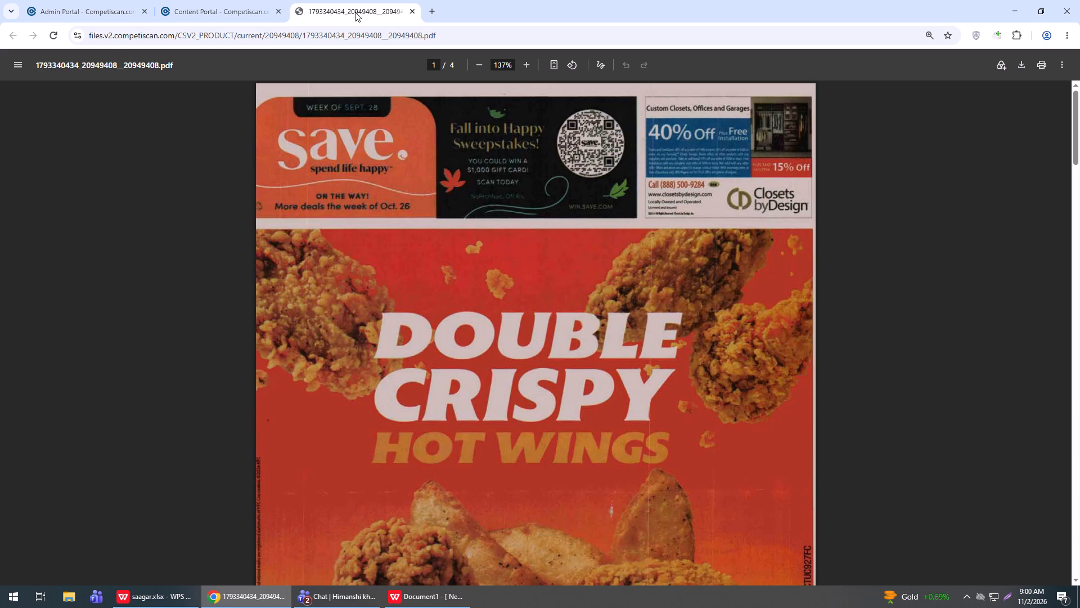
{"action": "left_click", "coordinate": [355, 12]}
{"action": "left_click_drag", "start_coordinate": [750, 187], "coordinate": [793, 198]}
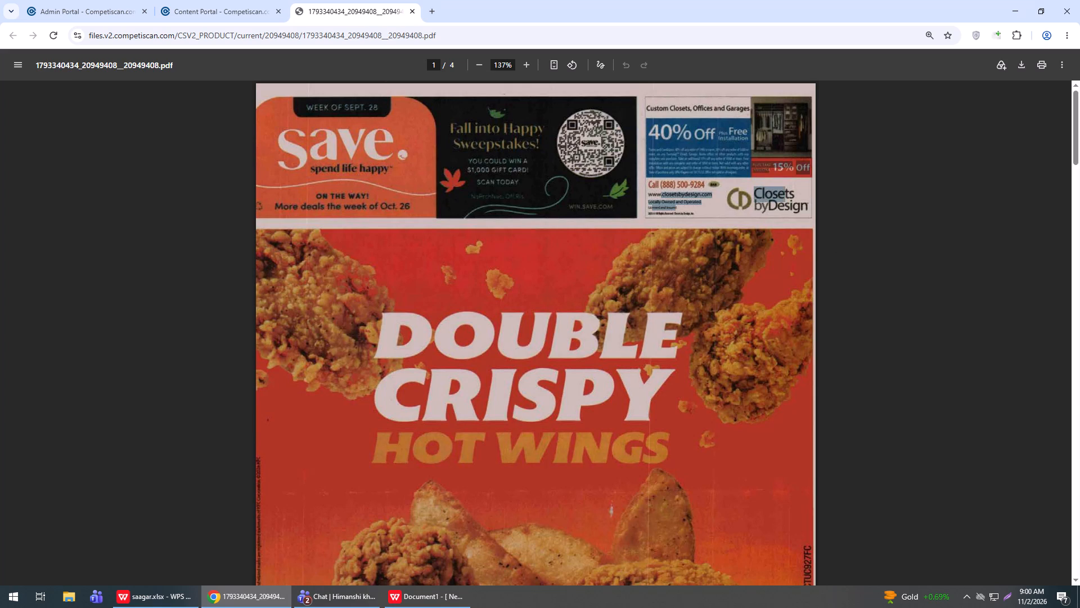
{"action": "left_click_drag", "start_coordinate": [793, 198], "coordinate": [801, 200]}
{"action": "left_click", "coordinate": [777, 196]}
{"action": "left_click_drag", "start_coordinate": [757, 188], "coordinate": [813, 199]}
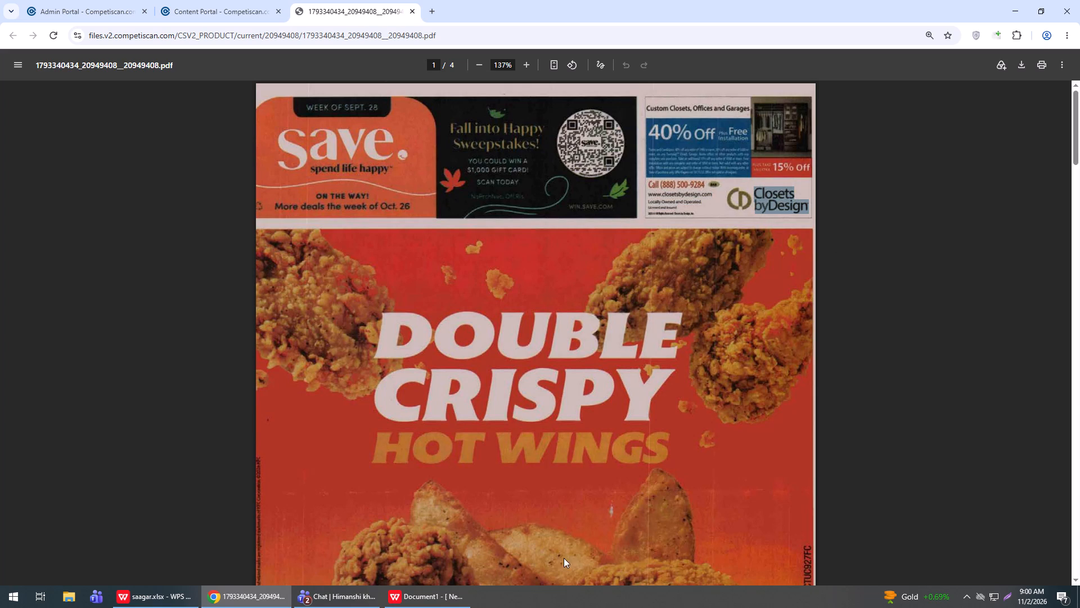
{"action": "key", "text": "ctrl+c"}
Add Closets By Design as a company on the product record, correcting the pasted search text to "Closets by d".
{"action": "left_click", "coordinate": [115, 0]}
{"action": "left_click", "coordinate": [174, 0]}
{"action": "scroll", "coordinate": [490, 356], "scroll_direction": "up", "scroll_amount": 4}
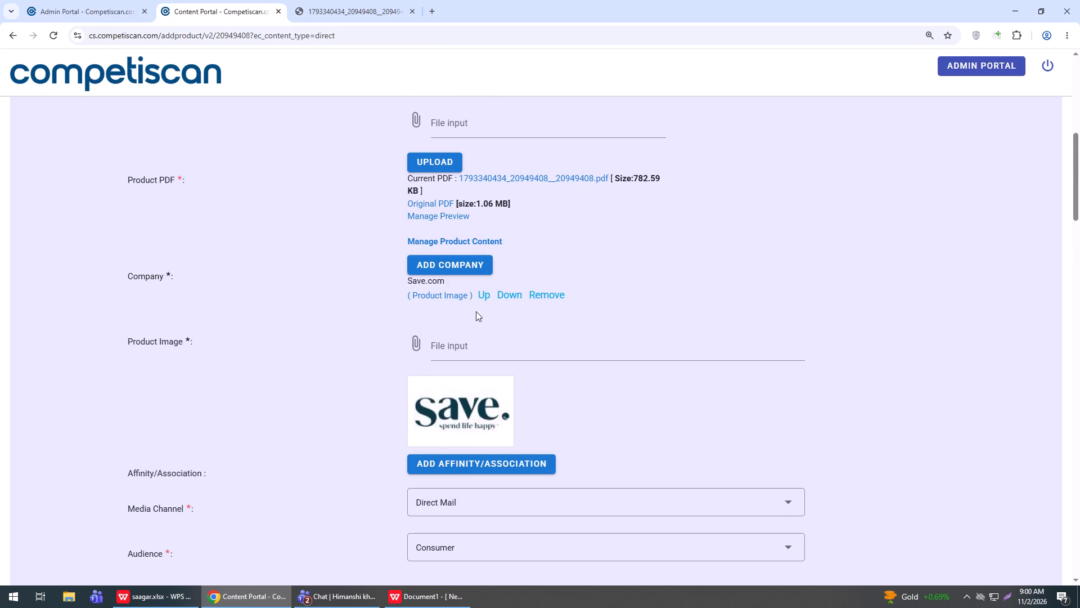
{"action": "left_click", "coordinate": [473, 274]}
{"action": "key", "text": "ctrl+v"}
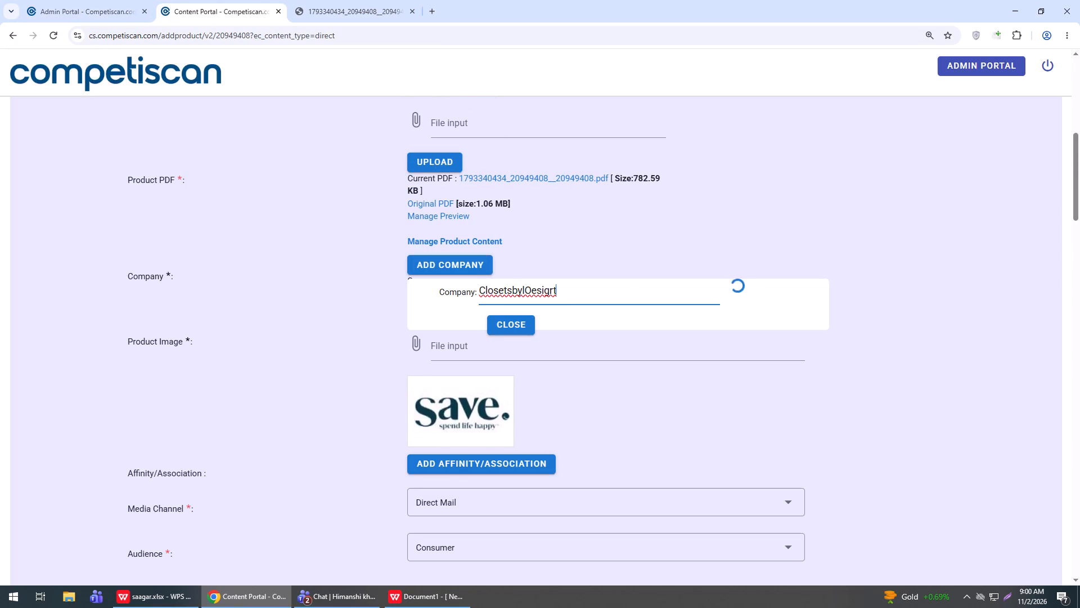
{"action": "left_click", "coordinate": [518, 290]}
{"action": "left_click_drag", "start_coordinate": [521, 288], "coordinate": [605, 292]}
{"action": "key", "text": "BackSpace"}
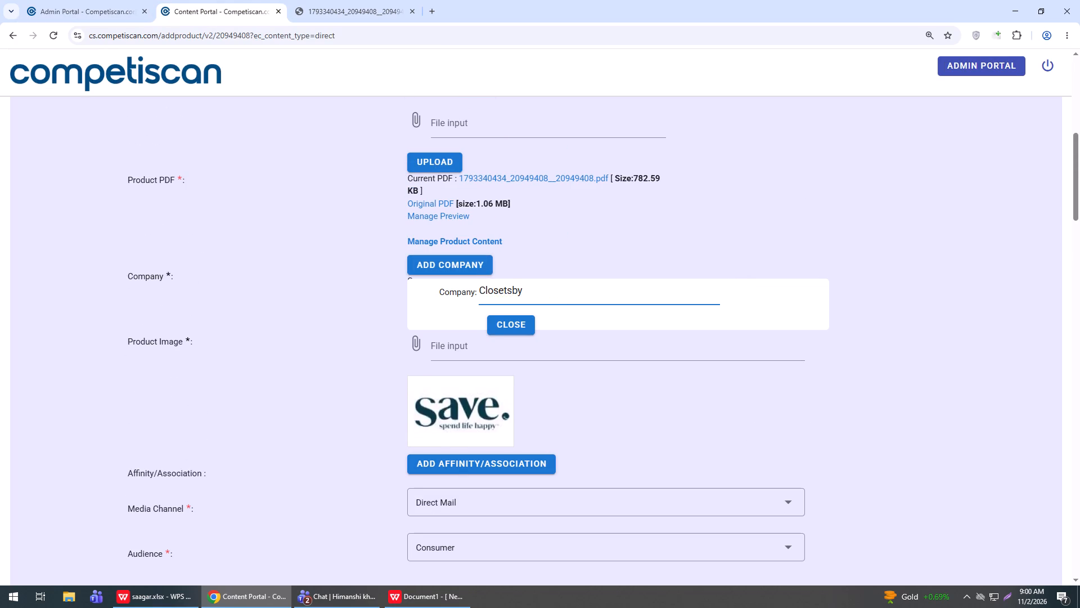
{"action": "left_click", "coordinate": [513, 289]}
{"action": "key", "text": "space"}
{"action": "left_click", "coordinate": [535, 297]}
{"action": "key", "text": "space"}
{"action": "type", "text": "d"}
{"action": "scroll", "coordinate": [613, 276], "scroll_direction": "down", "scroll_amount": 1}
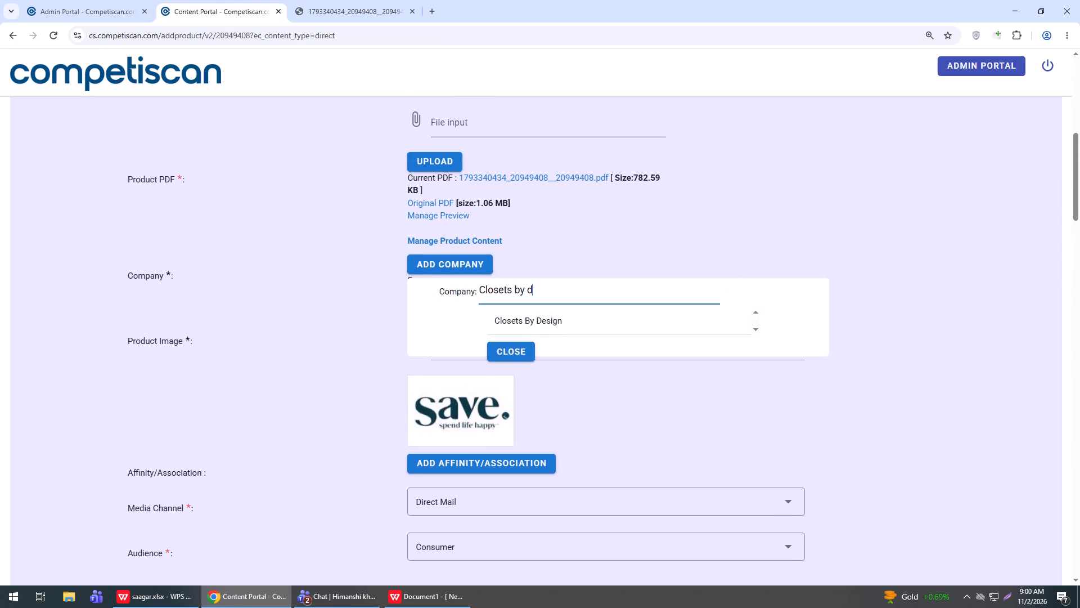
{"action": "left_click", "coordinate": [539, 264]}
Check the coupon advertiser on page 1 of the mailer PDF and add KFC as a company on the product record.
{"action": "left_click", "coordinate": [323, 0]}
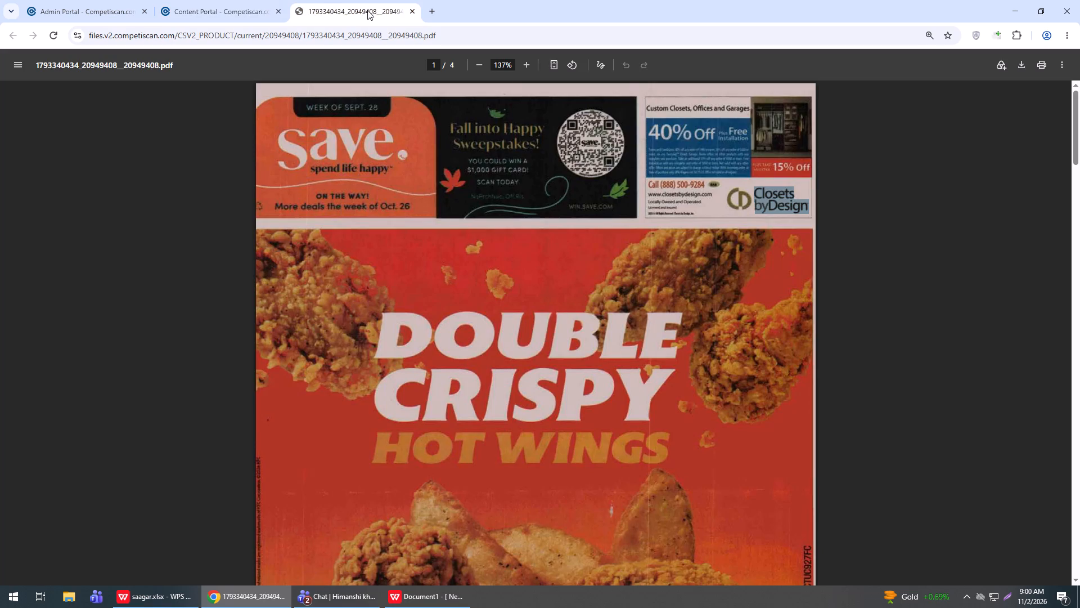
{"action": "scroll", "coordinate": [759, 168], "scroll_direction": "down", "scroll_amount": 8}
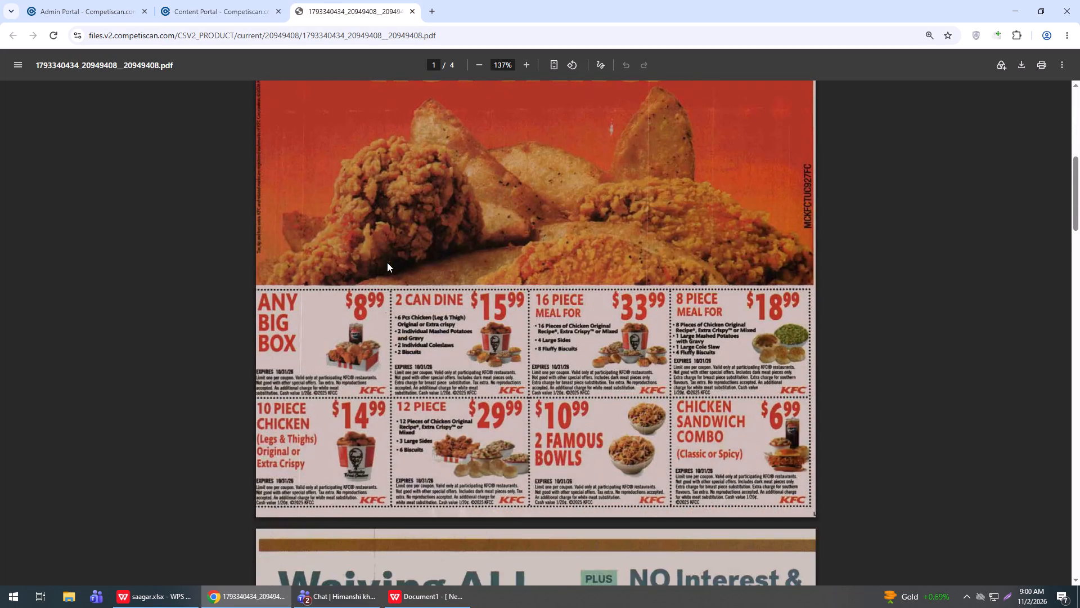
{"action": "scroll", "coordinate": [386, 263], "scroll_direction": "down", "scroll_amount": 2}
{"action": "scroll", "coordinate": [449, 305], "scroll_direction": "up", "scroll_amount": 1}
{"action": "left_click", "coordinate": [247, 0]}
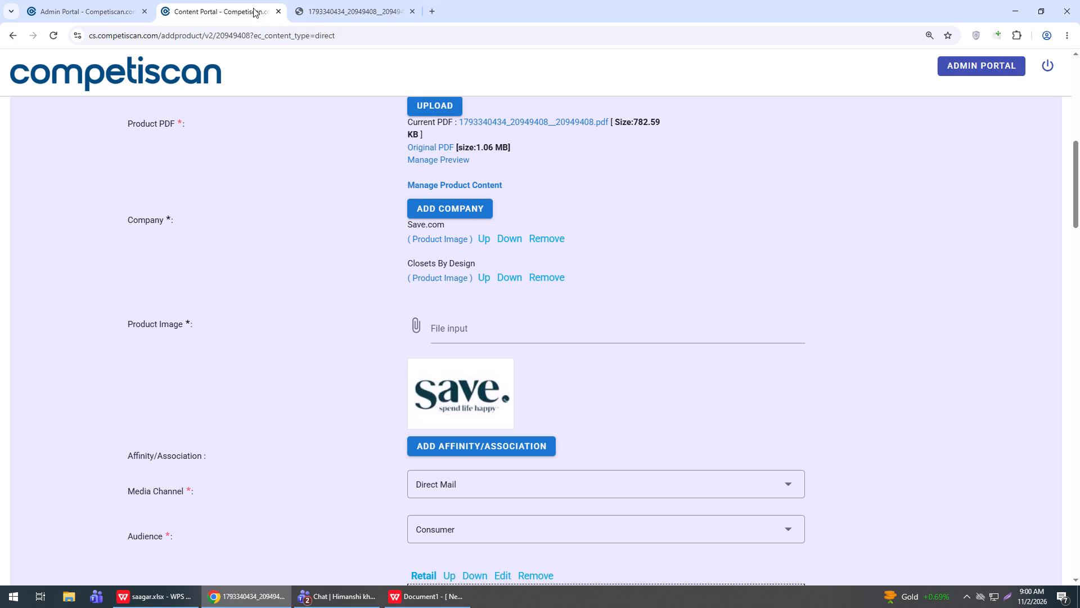
{"action": "left_click", "coordinate": [470, 200]}
{"action": "left_click", "coordinate": [499, 225]}
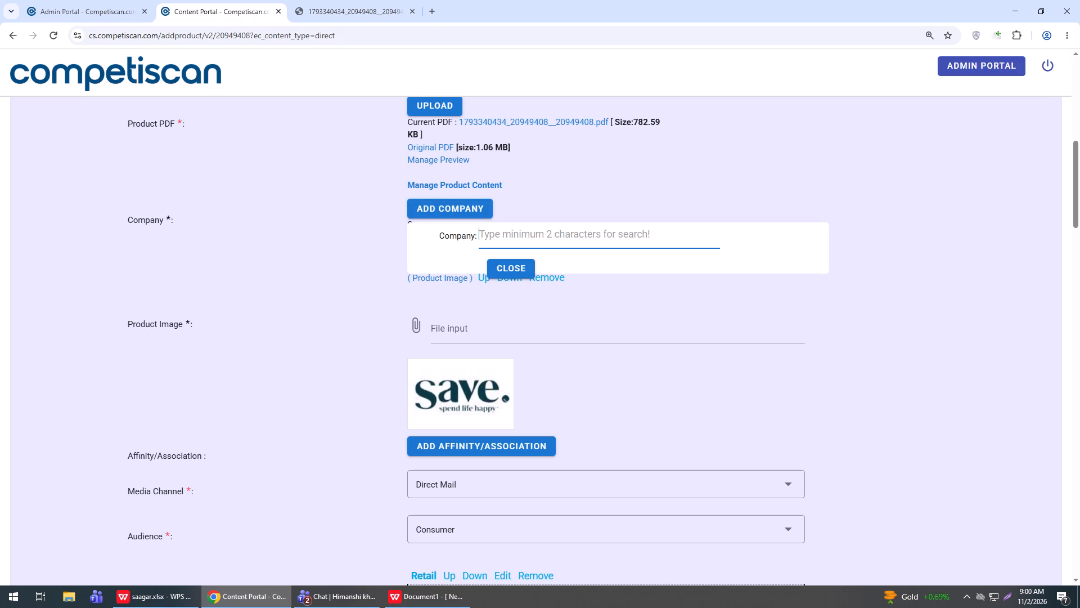
{"action": "type", "text": "kfc"}
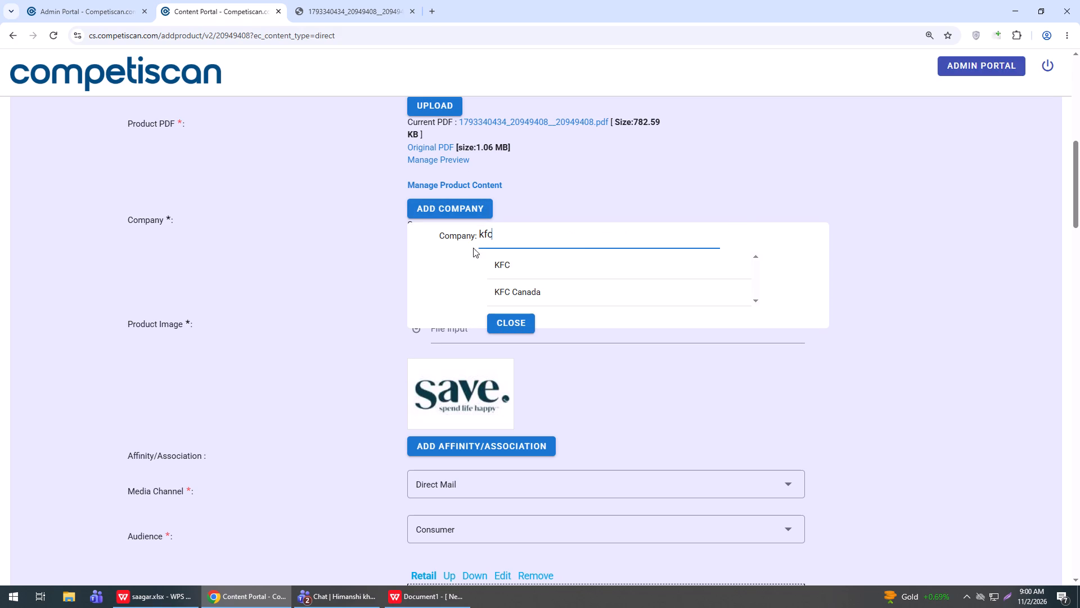
{"action": "left_click", "coordinate": [502, 261]}
{"action": "left_click", "coordinate": [503, 265]}
Copy the Jacuzzi name from the bath remodel ad on page 2 of the mailer PDF.
{"action": "left_click", "coordinate": [335, 0]}
{"action": "scroll", "coordinate": [434, 286], "scroll_direction": "down", "scroll_amount": 6}
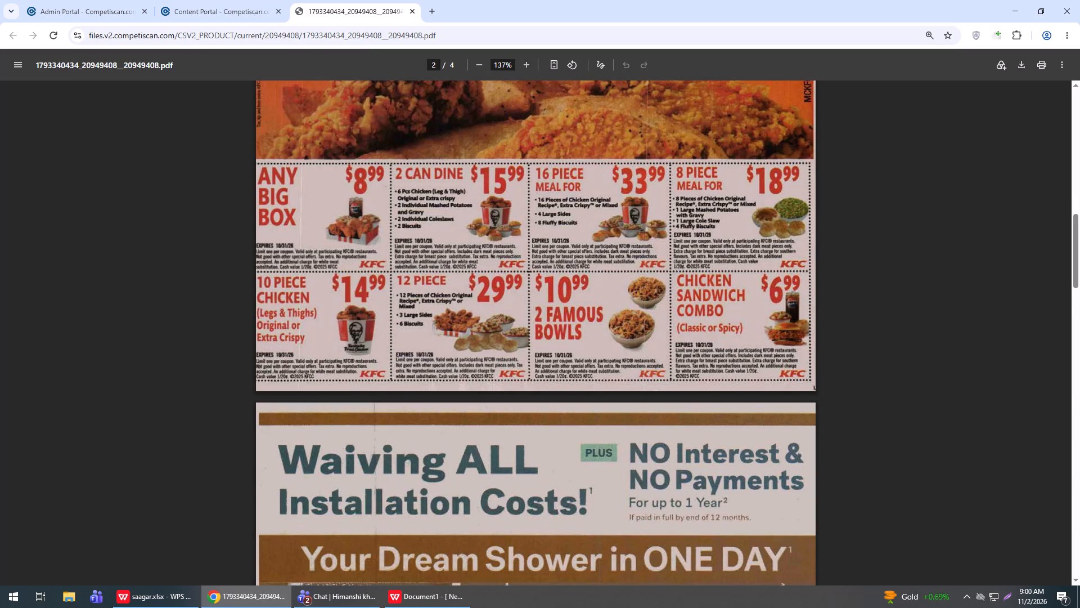
{"action": "scroll", "coordinate": [532, 188], "scroll_direction": "down", "scroll_amount": 5}
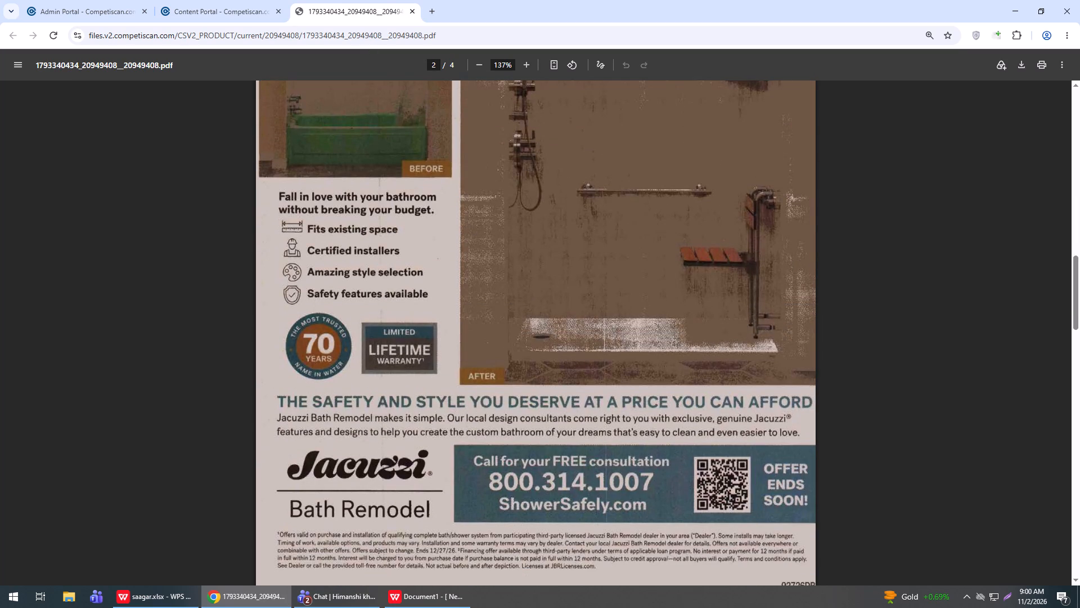
{"action": "left_click", "coordinate": [298, 476]}
{"action": "left_click_drag", "start_coordinate": [294, 466], "coordinate": [461, 466]}
{"action": "key", "text": "ctrl+c"}
Add Jacuzzi Inc as a company on the product record, replacing the pasted search text with "Jacuzzi".
{"action": "left_click", "coordinate": [178, 0]}
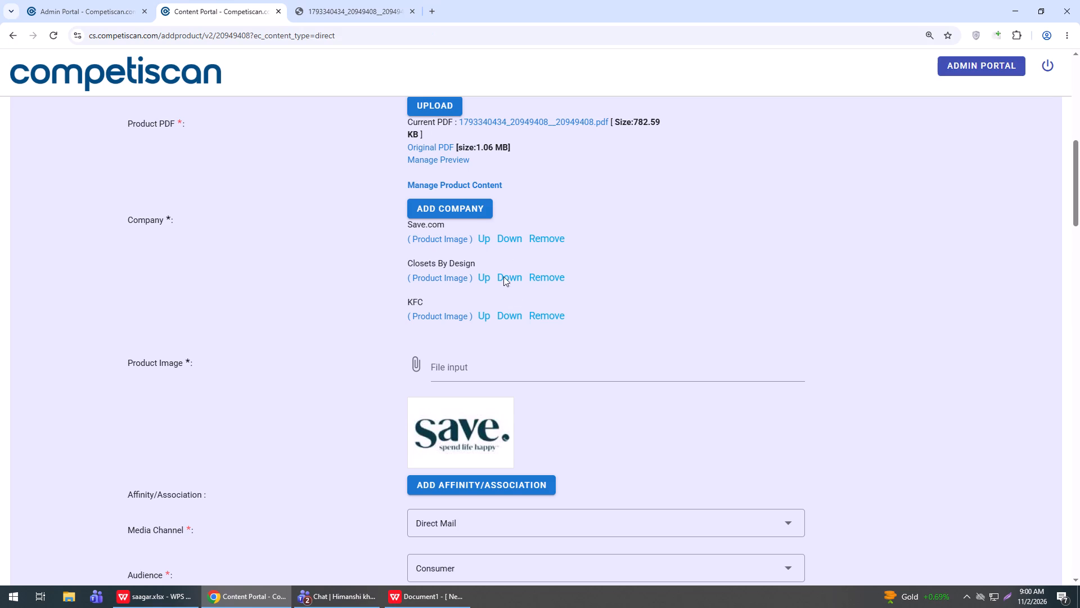
{"action": "left_click", "coordinate": [479, 218]}
{"action": "left_click", "coordinate": [502, 234]}
{"action": "key", "text": "ctrl+v"}
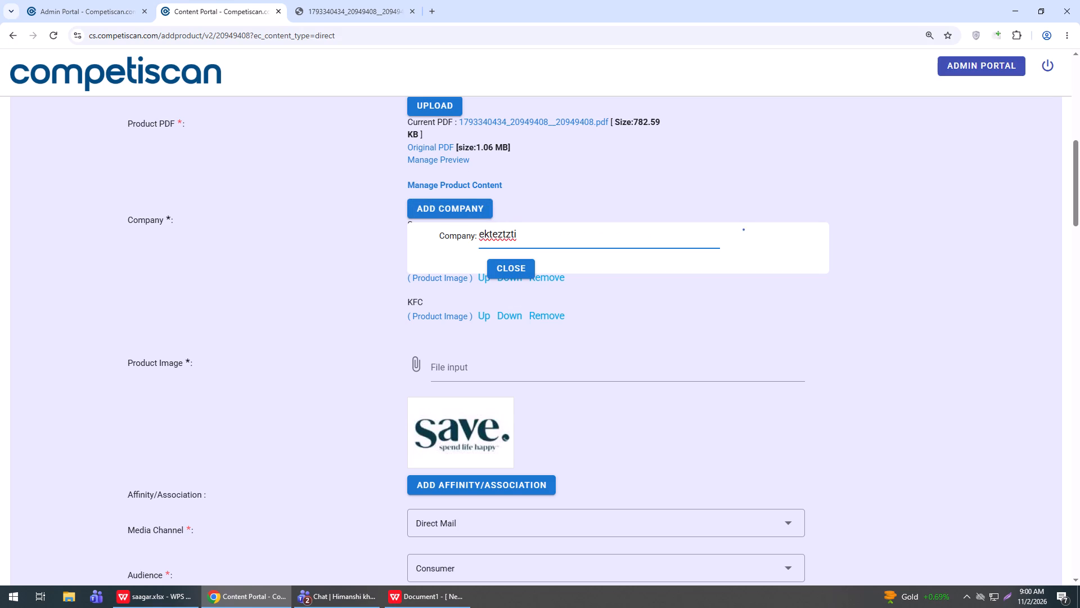
{"action": "left_click_drag", "start_coordinate": [529, 232], "coordinate": [459, 238]}
{"action": "key", "text": "j"}
{"action": "type", "text": "ac"}
{"action": "left_click", "coordinate": [340, 0]}
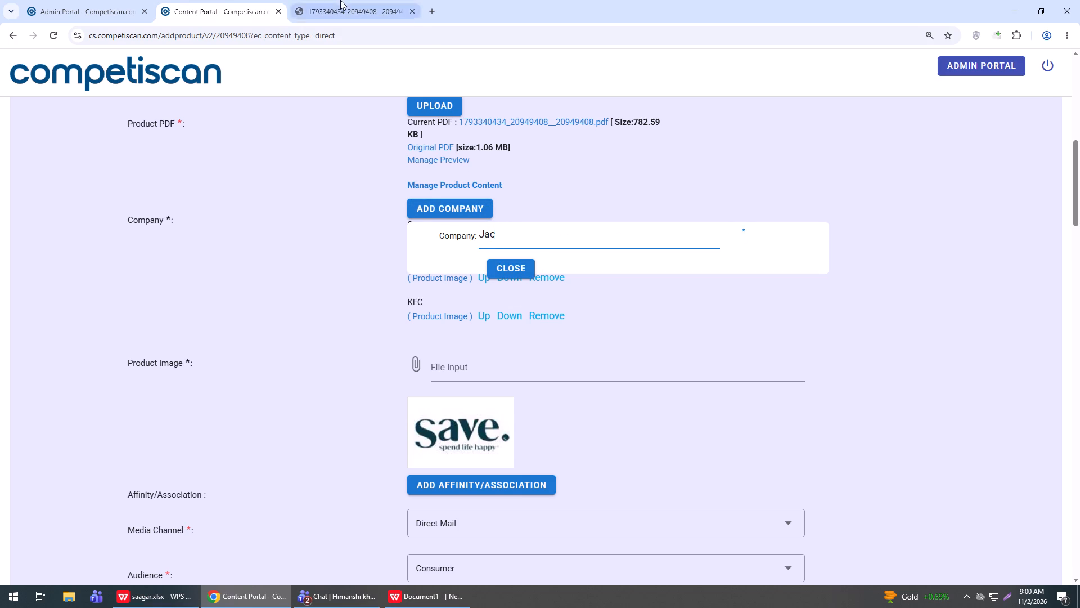
{"action": "left_click", "coordinate": [234, 0]}
{"action": "type", "text": "uzzi"}
{"action": "left_click_drag", "start_coordinate": [529, 227], "coordinate": [448, 236]}
{"action": "left_click", "coordinate": [448, 236]}
{"action": "left_click", "coordinate": [540, 237]}
{"action": "left_click", "coordinate": [523, 298]}
Copy the safestep name from the walk-in tub ad on page 3 of the mailer PDF.
{"action": "left_click", "coordinate": [311, 0]}
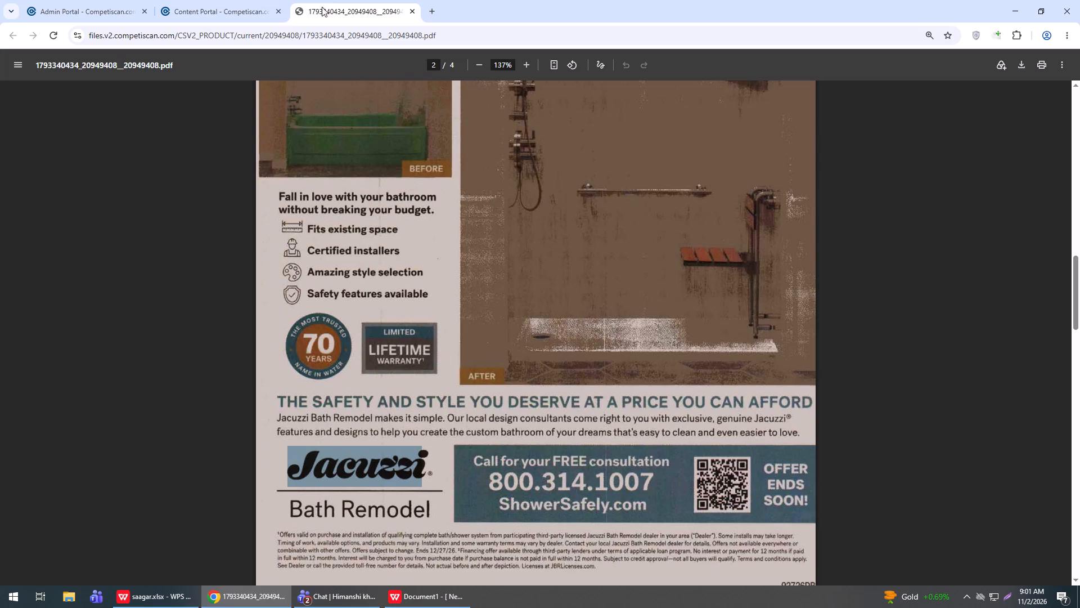
{"action": "scroll", "coordinate": [395, 342], "scroll_direction": "down", "scroll_amount": 7}
{"action": "scroll", "coordinate": [395, 391], "scroll_direction": "down", "scroll_amount": 6}
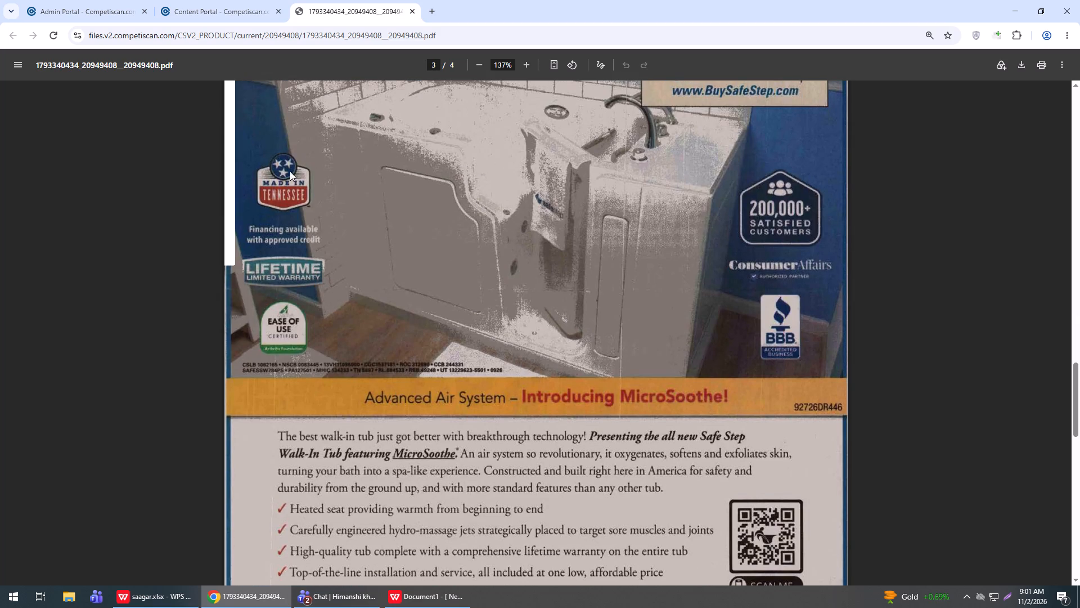
{"action": "scroll", "coordinate": [767, 211], "scroll_direction": "down", "scroll_amount": 6}
{"action": "scroll", "coordinate": [296, 465], "scroll_direction": "up", "scroll_amount": 6}
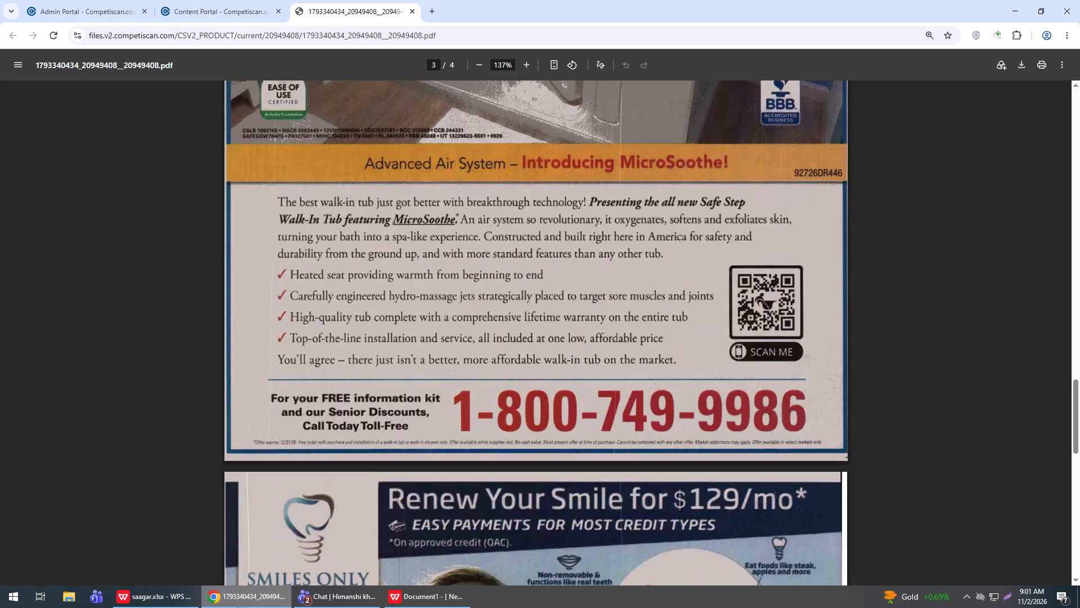
{"action": "scroll", "coordinate": [323, 315], "scroll_direction": "up", "scroll_amount": 5}
{"action": "left_click_drag", "start_coordinate": [306, 90], "coordinate": [348, 101]}
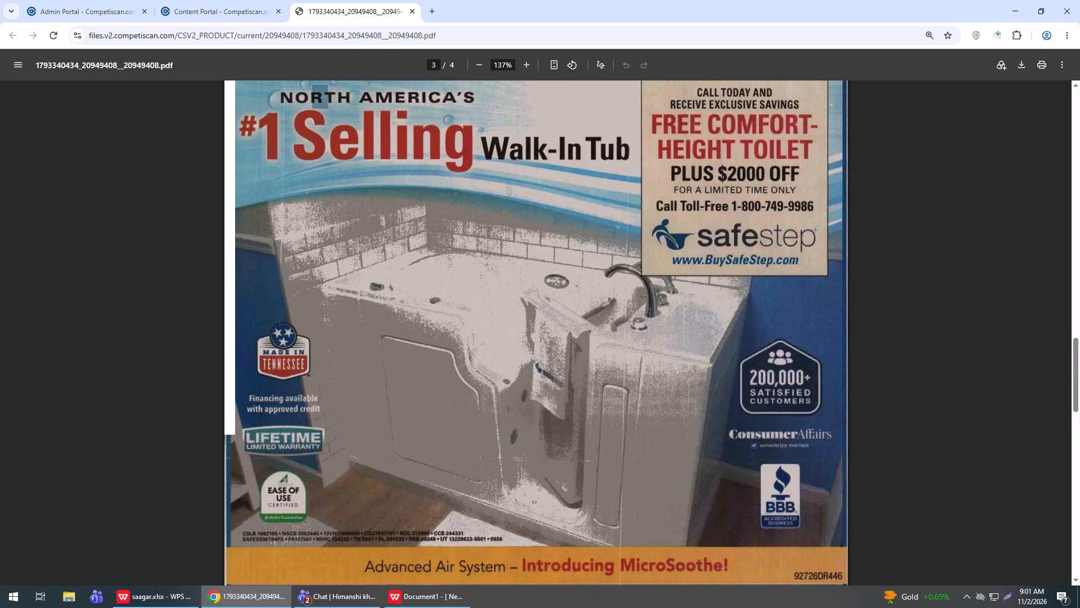
{"action": "left_click_drag", "start_coordinate": [753, 89], "coordinate": [762, 146]}
{"action": "double_click", "coordinate": [729, 253]}
{"action": "double_click", "coordinate": [738, 236]}
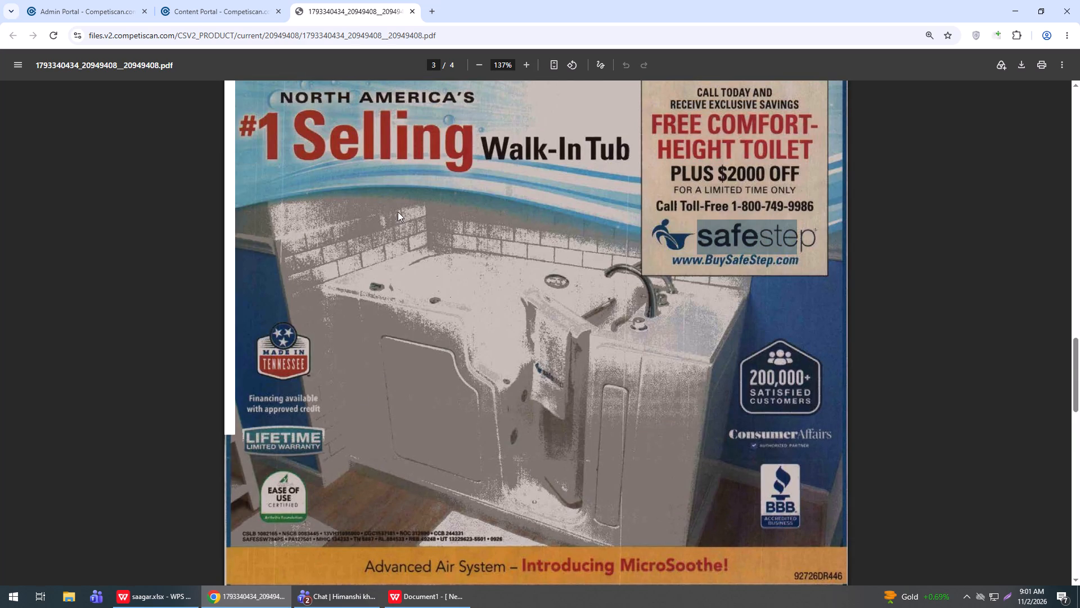
{"action": "key", "text": "ctrl+c"}
Add SafeStep LLC as a company on the product record using the copied name.
{"action": "left_click", "coordinate": [214, 0]}
{"action": "left_click", "coordinate": [478, 208]}
{"action": "key", "text": "ctrl+v"}
{"action": "left_click_drag", "start_coordinate": [473, 234], "coordinate": [465, 234]}
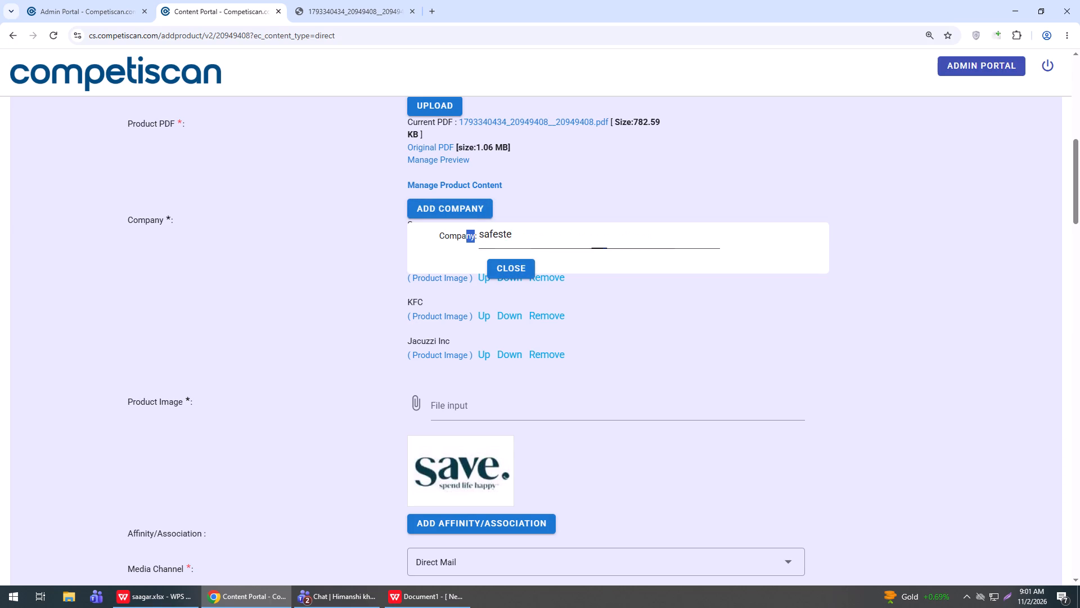
{"action": "left_click", "coordinate": [541, 234]}
{"action": "left_click", "coordinate": [515, 303]}
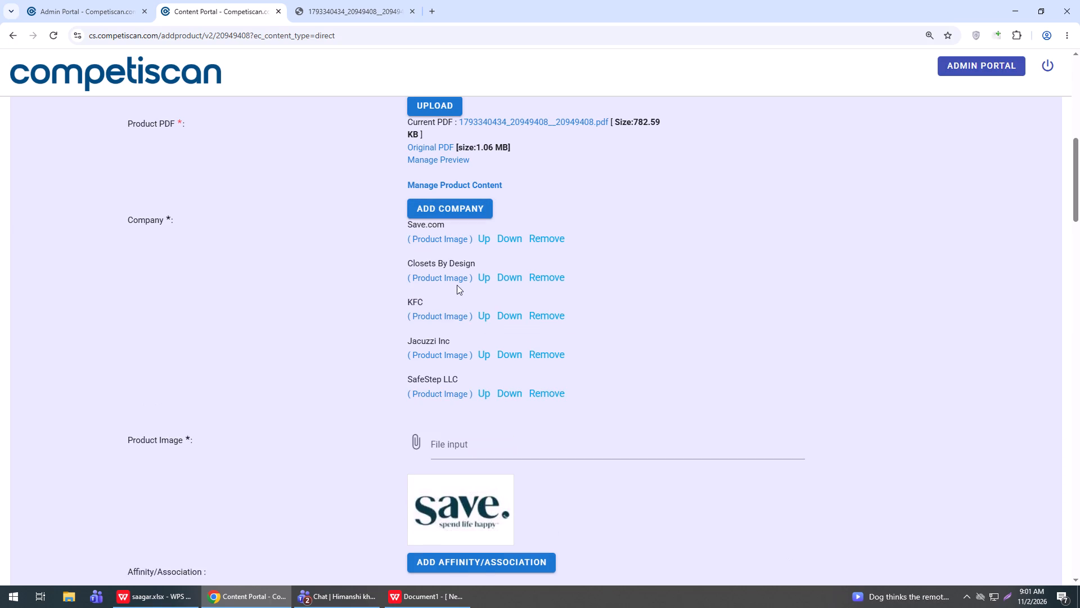
Copy the SMILES ONLY name from the dental ad on page 4 of the mailer PDF and search for it as a company.
{"action": "left_click", "coordinate": [392, 0]}
{"action": "scroll", "coordinate": [454, 320], "scroll_direction": "down", "scroll_amount": 7}
{"action": "scroll", "coordinate": [385, 369], "scroll_direction": "down", "scroll_amount": 7}
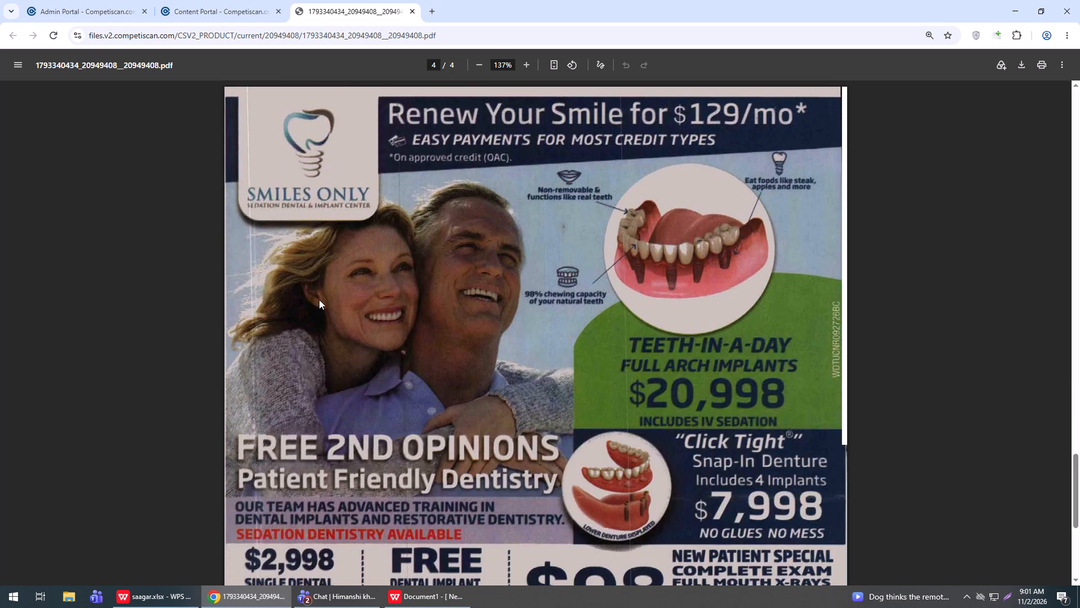
{"action": "left_click_drag", "start_coordinate": [241, 193], "coordinate": [389, 196]}
{"action": "key", "text": "ctrl+c"}
{"action": "double_click", "coordinate": [226, 0]}
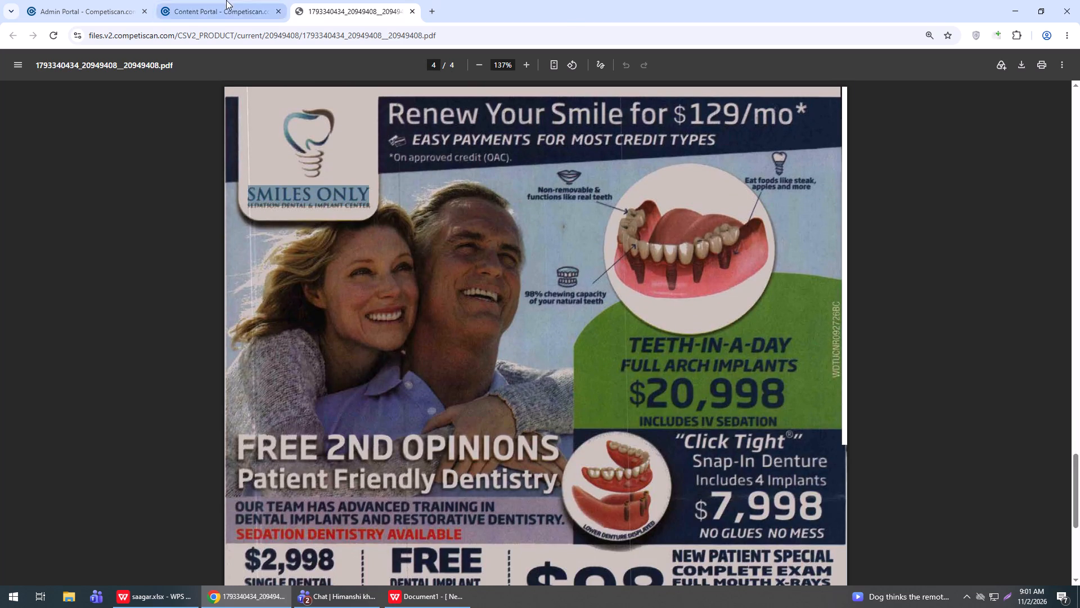
{"action": "left_click", "coordinate": [469, 208]}
{"action": "key", "text": "ctrl+v"}
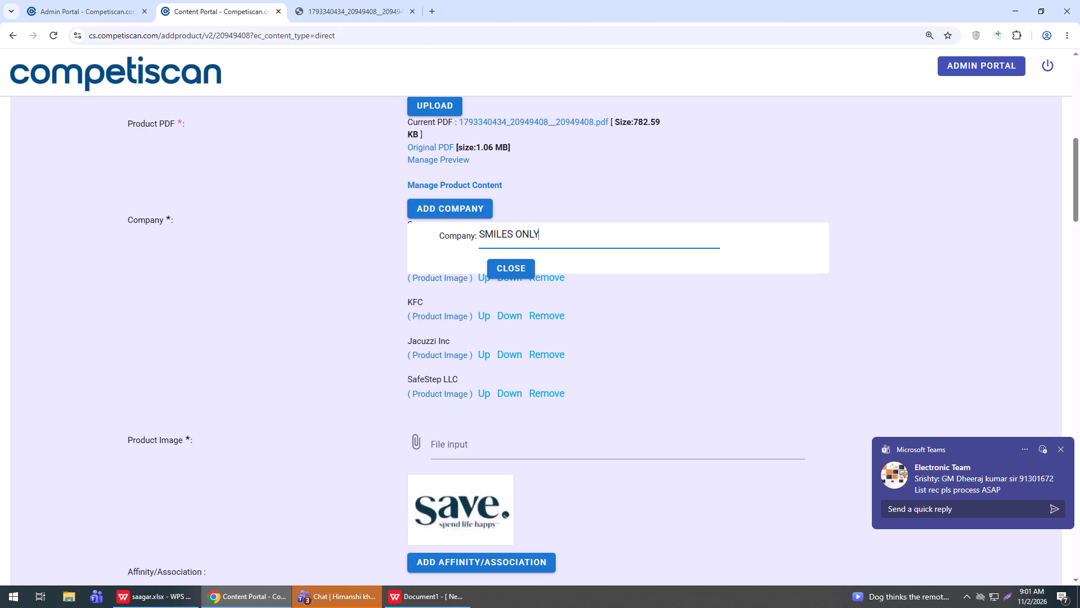
{"action": "left_click_drag", "start_coordinate": [583, 234], "coordinate": [441, 233]}
{"action": "left_click", "coordinate": [441, 233]}
{"action": "left_click", "coordinate": [585, 233]}
Check the remaining ads on page 4 of the mailer PDF and close the company search.
{"action": "double_click", "coordinate": [381, 0]}
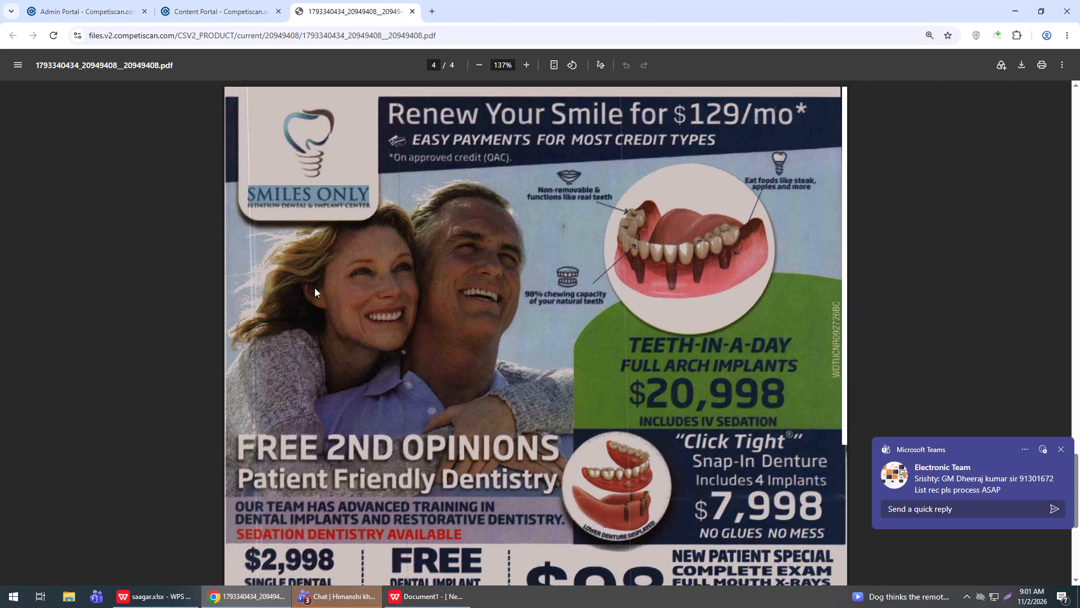
{"action": "scroll", "coordinate": [314, 289], "scroll_direction": "down", "scroll_amount": 6}
{"action": "scroll", "coordinate": [389, 336], "scroll_direction": "down", "scroll_amount": 4}
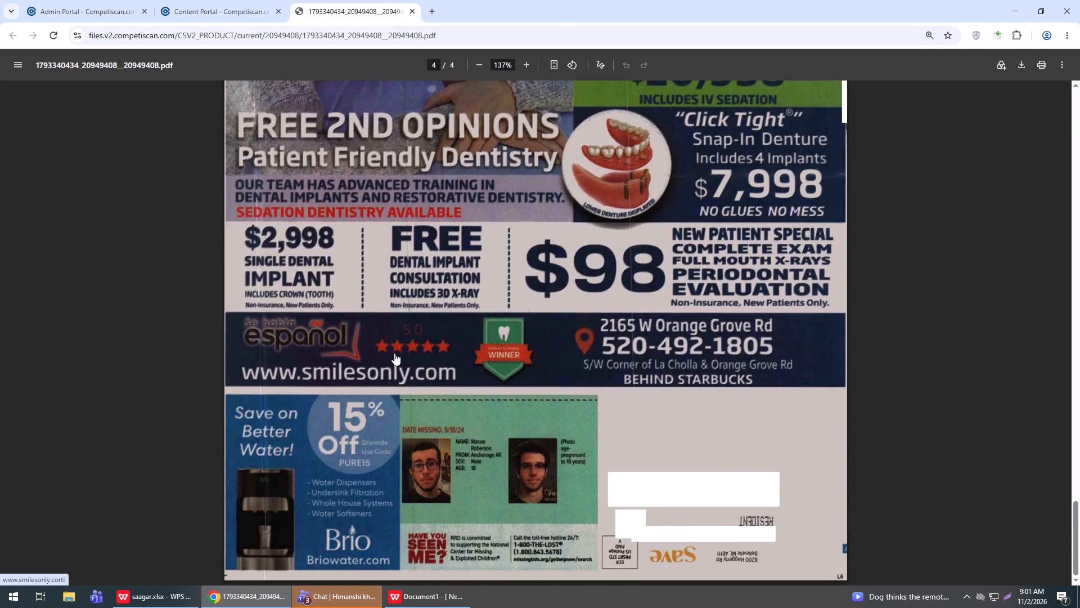
{"action": "left_click", "coordinate": [205, 0]}
{"action": "scroll", "coordinate": [555, 392], "scroll_direction": "up", "scroll_amount": 8}
{"action": "scroll", "coordinate": [558, 264], "scroll_direction": "down", "scroll_amount": 6}
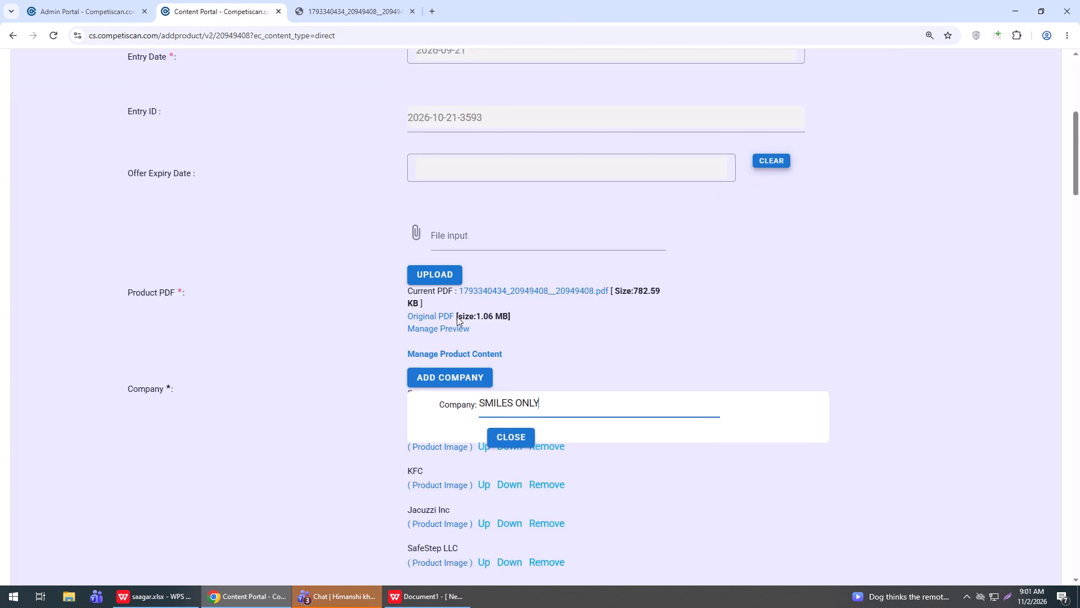
{"action": "scroll", "coordinate": [457, 316], "scroll_direction": "down", "scroll_amount": 2}
{"action": "double_click", "coordinate": [504, 271]}
Open the product's existing Retail sector entry for editing.
{"action": "scroll", "coordinate": [447, 336], "scroll_direction": "down", "scroll_amount": 5}
{"action": "scroll", "coordinate": [528, 257], "scroll_direction": "down", "scroll_amount": 2}
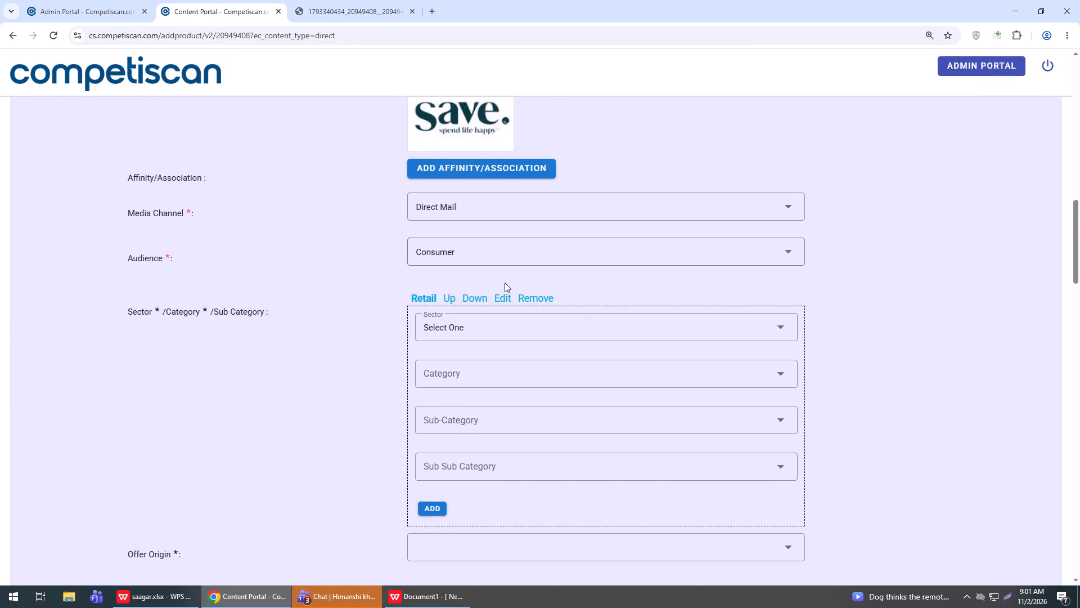
{"action": "left_click", "coordinate": [502, 304]}
{"action": "left_click", "coordinate": [505, 294]}
Review the ads in the mailer PDF from the last page back to the first to judge the product category.
{"action": "left_click", "coordinate": [310, 0]}
{"action": "scroll", "coordinate": [550, 298], "scroll_direction": "up", "scroll_amount": 7}
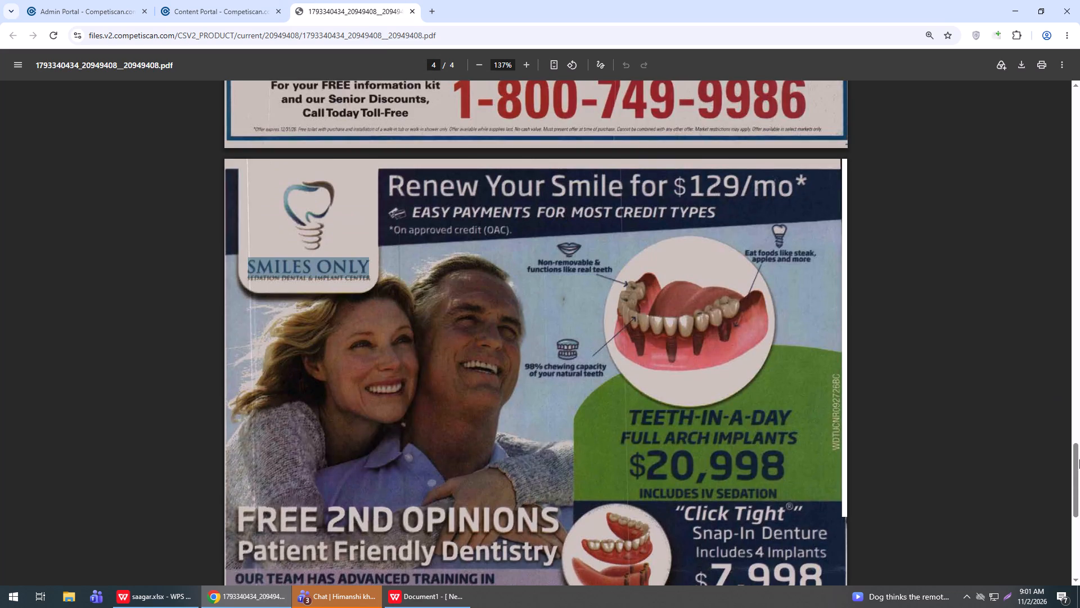
{"action": "left_click_drag", "start_coordinate": [1079, 484], "coordinate": [1079, 455]}
{"action": "left_click_drag", "start_coordinate": [1079, 303], "coordinate": [1079, 43]}
{"action": "scroll", "coordinate": [1070, 284], "scroll_direction": "up", "scroll_amount": 13}
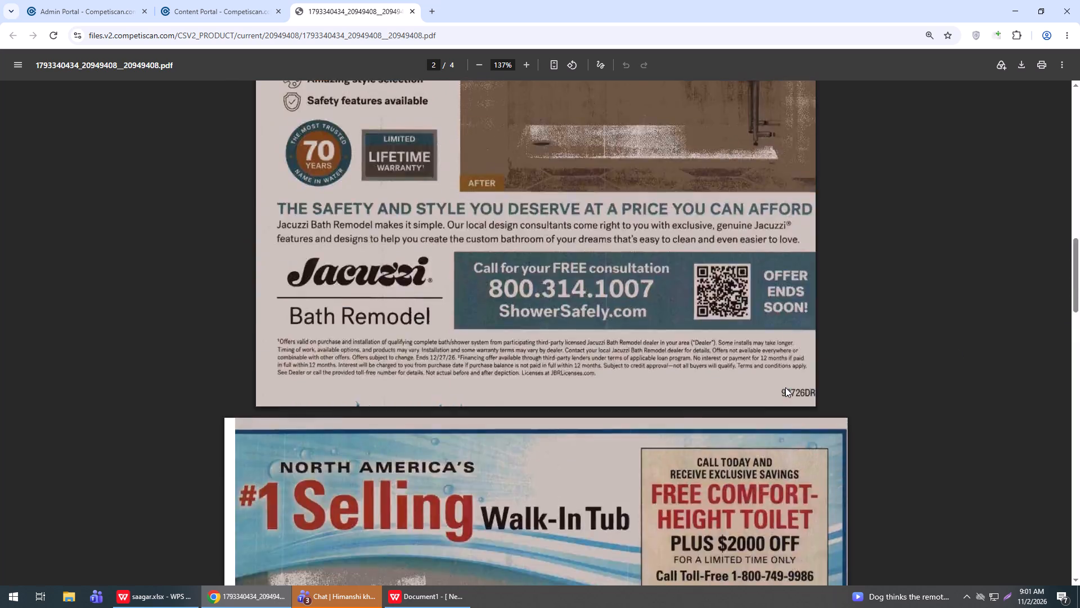
{"action": "scroll", "coordinate": [785, 387], "scroll_direction": "up", "scroll_amount": 15}
{"action": "scroll", "coordinate": [785, 387], "scroll_direction": "up", "scroll_amount": 6}
{"action": "scroll", "coordinate": [470, 370], "scroll_direction": "up", "scroll_amount": 4}
Set the Retail sector's category to Home Improvement, checking the ads at the top of the mailer's first page.
{"action": "left_click", "coordinate": [218, 0]}
{"action": "scroll", "coordinate": [528, 301], "scroll_direction": "down", "scroll_amount": 2}
{"action": "left_click", "coordinate": [480, 262]}
{"action": "scroll", "coordinate": [485, 297], "scroll_direction": "down", "scroll_amount": 5}
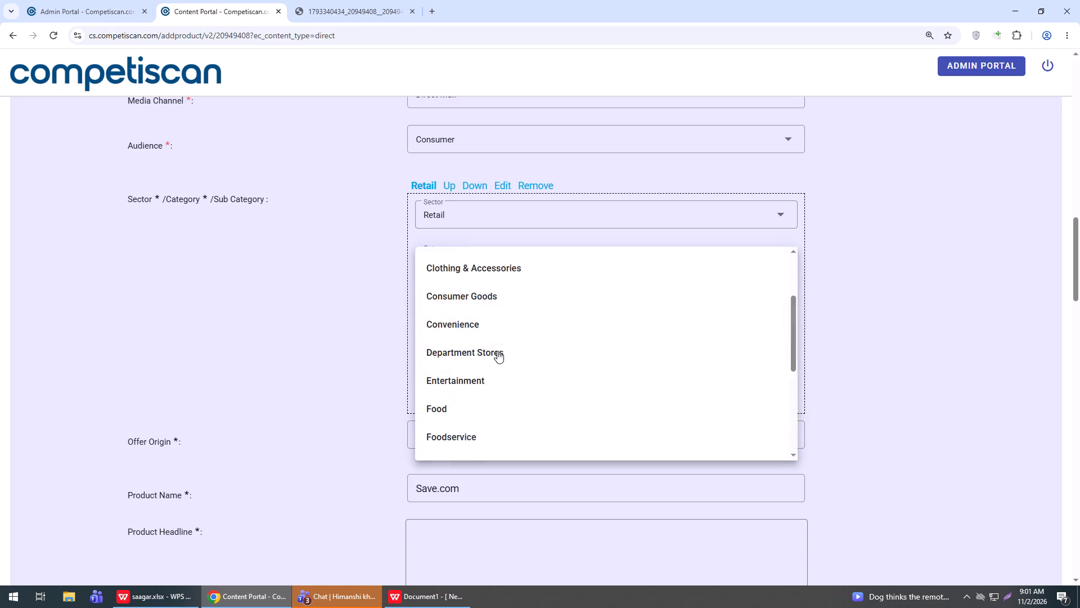
{"action": "scroll", "coordinate": [497, 351], "scroll_direction": "down", "scroll_amount": 3}
{"action": "left_click", "coordinate": [384, 0]}
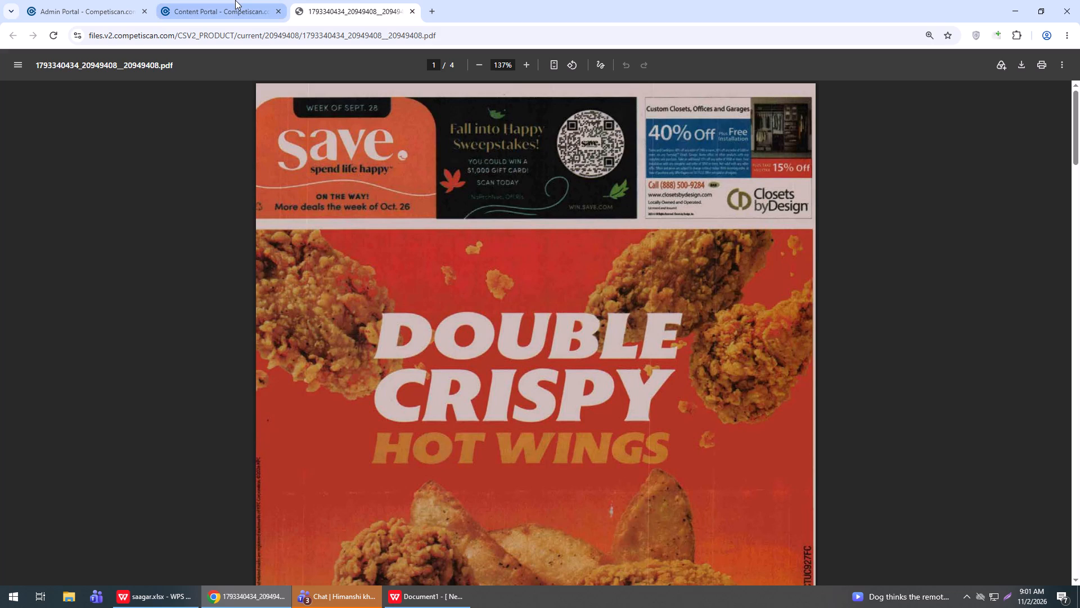
{"action": "left_click", "coordinate": [235, 0]}
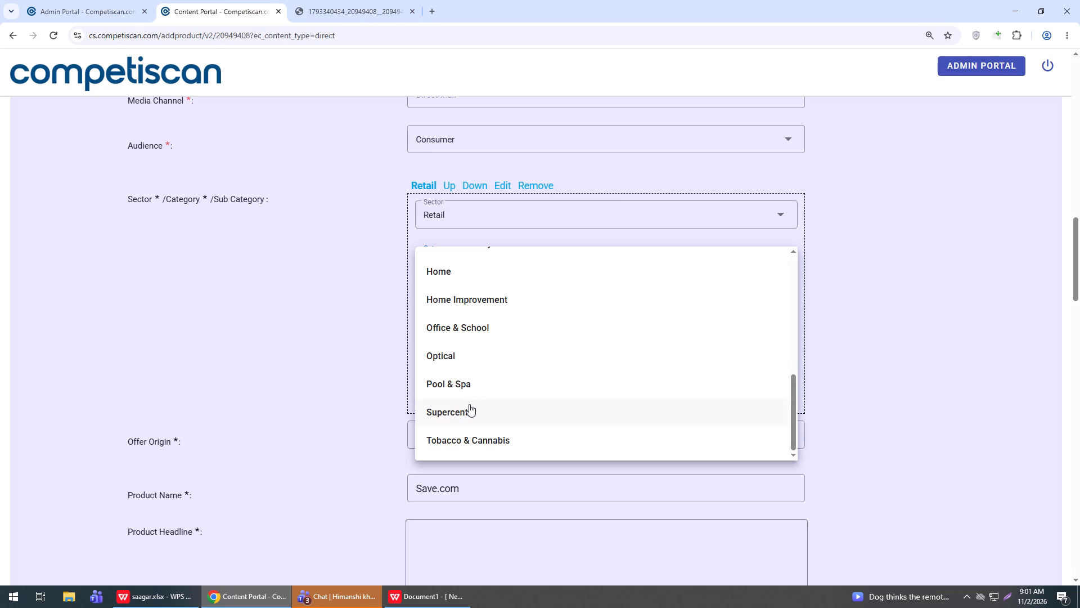
{"action": "double_click", "coordinate": [469, 303]}
Examine the Home Improvement sub-category options and the ads on the mailer PDF's first pages for a suitable match.
{"action": "scroll", "coordinate": [484, 419], "scroll_direction": "down", "scroll_amount": 8}
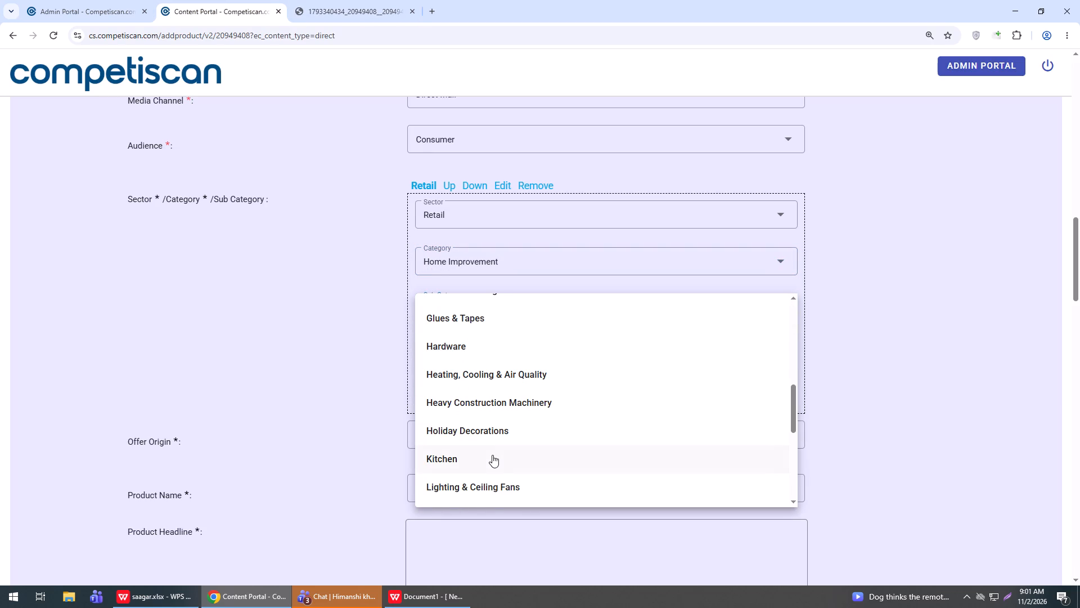
{"action": "scroll", "coordinate": [492, 467], "scroll_direction": "down", "scroll_amount": 5}
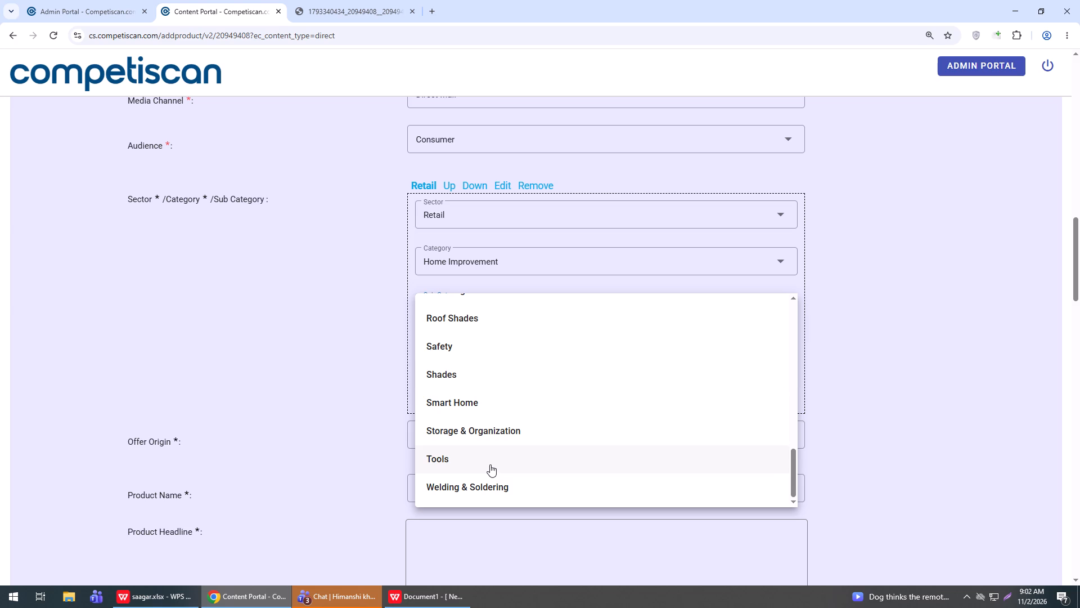
{"action": "scroll", "coordinate": [1079, 345], "scroll_direction": "down", "scroll_amount": 13}
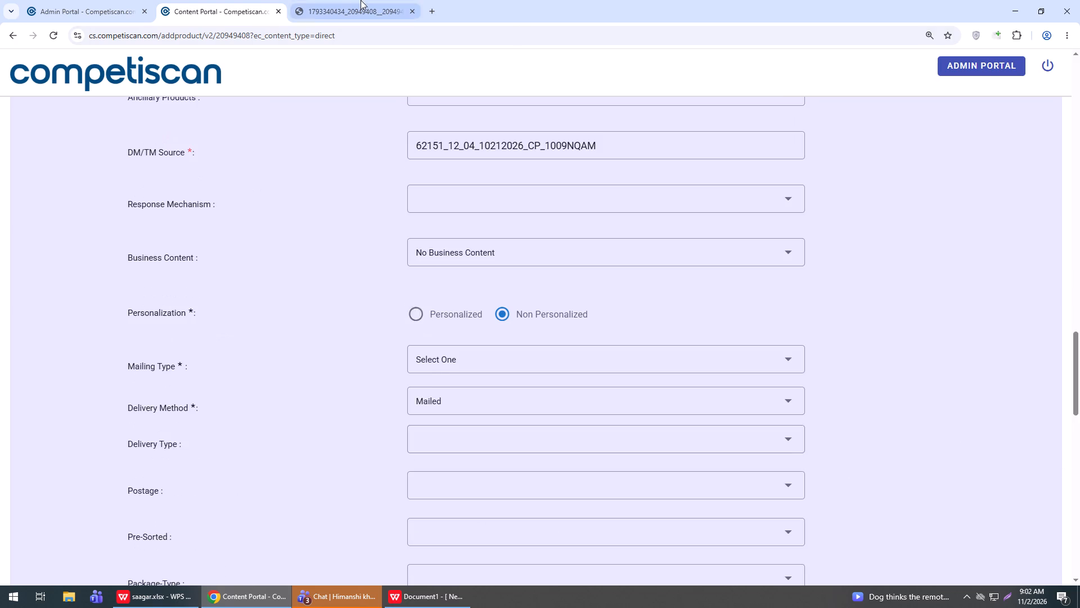
{"action": "left_click", "coordinate": [361, 0]}
{"action": "right_click", "coordinate": [361, 0]}
{"action": "scroll", "coordinate": [466, 298], "scroll_direction": "down", "scroll_amount": 15}
{"action": "scroll", "coordinate": [474, 339], "scroll_direction": "down", "scroll_amount": 8}
{"action": "scroll", "coordinate": [474, 339], "scroll_direction": "up", "scroll_amount": 2}
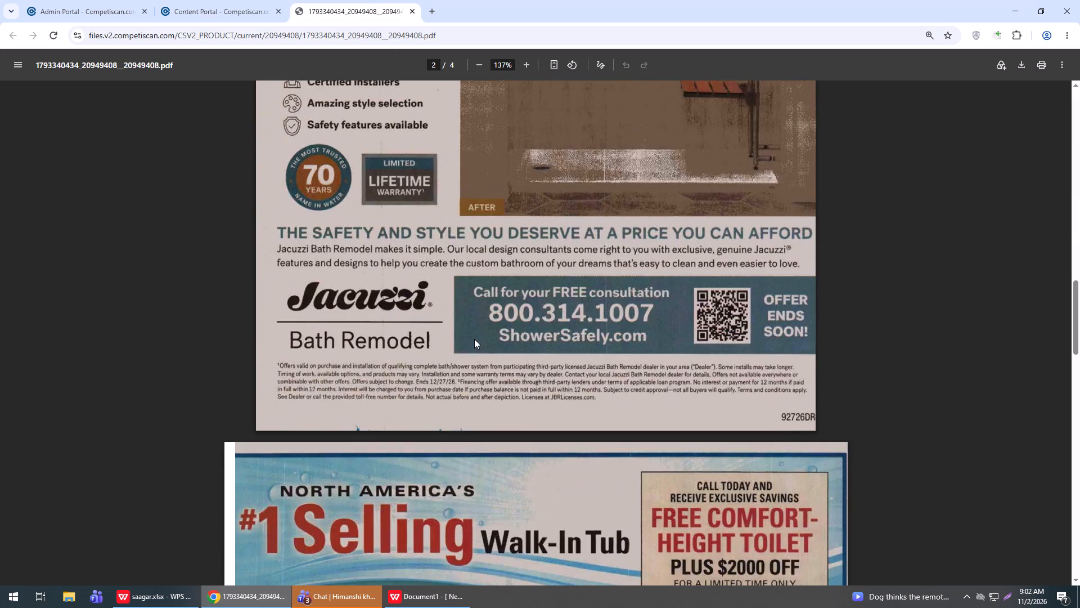
{"action": "scroll", "coordinate": [474, 339], "scroll_direction": "up", "scroll_amount": 19}
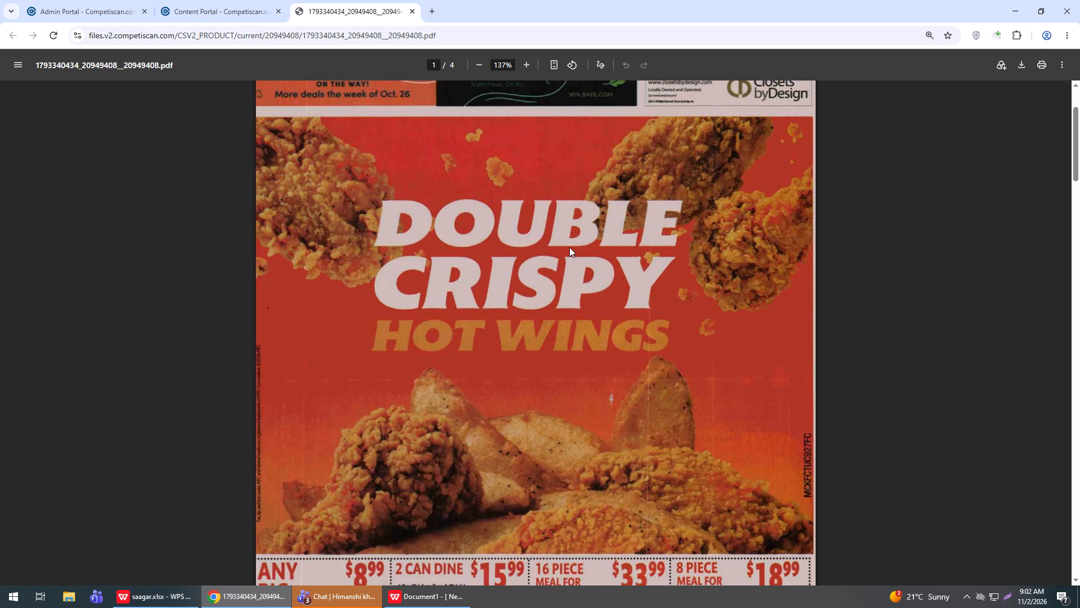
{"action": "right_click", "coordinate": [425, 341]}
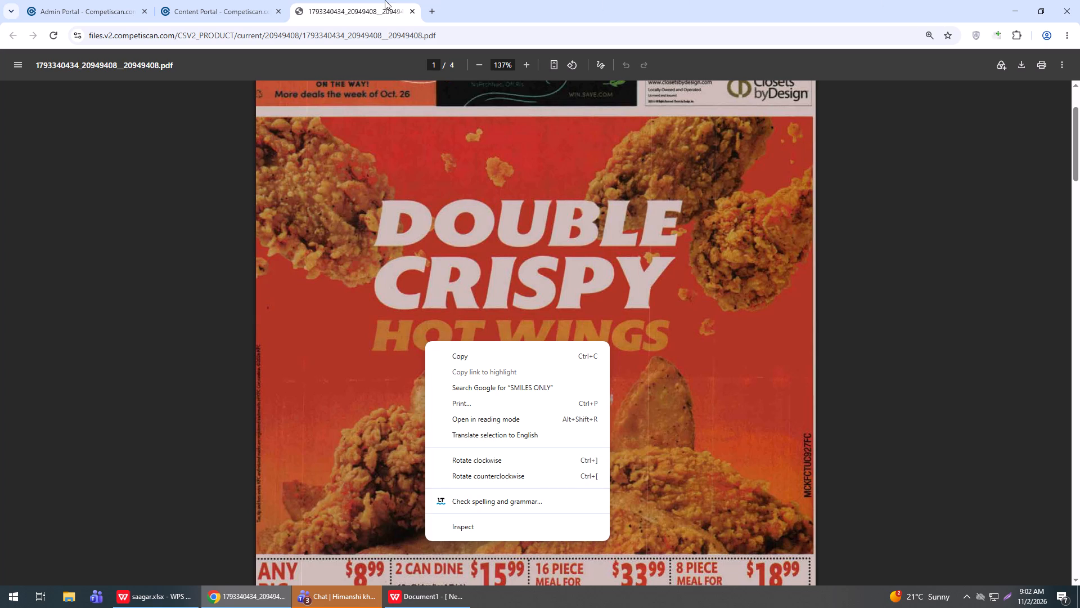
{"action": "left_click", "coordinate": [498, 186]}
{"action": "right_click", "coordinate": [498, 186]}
Compare the Retail category and Home Improvement sub-category options with the ads on the mailer PDF's first page.
{"action": "left_click", "coordinate": [163, 0]}
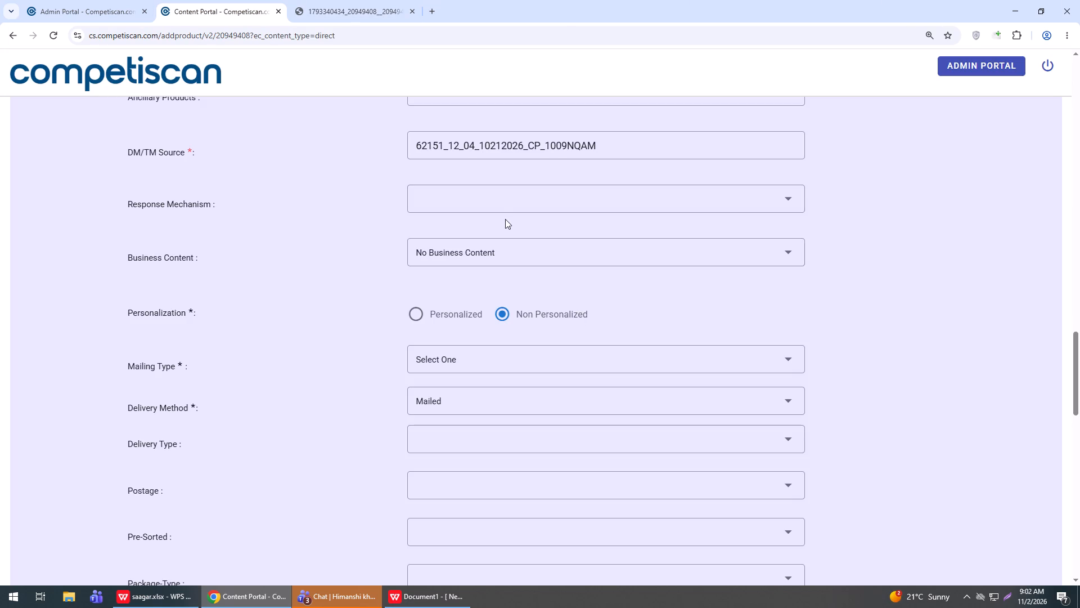
{"action": "scroll", "coordinate": [505, 408], "scroll_direction": "up", "scroll_amount": 5}
{"action": "scroll", "coordinate": [503, 336], "scroll_direction": "up", "scroll_amount": 12}
{"action": "right_click", "coordinate": [217, 0]}
{"action": "left_click", "coordinate": [217, 0]}
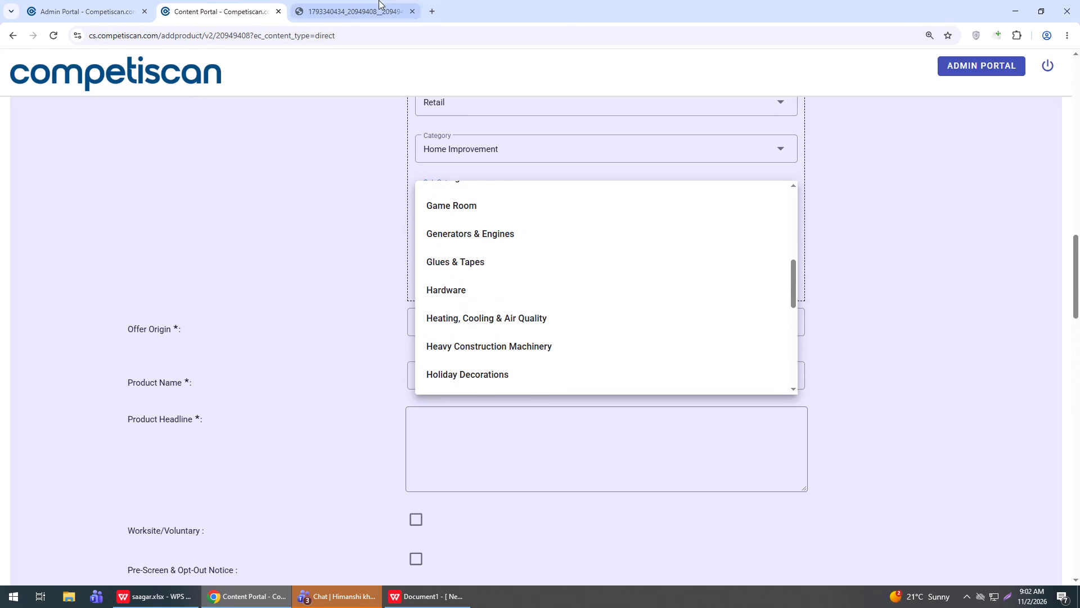
{"action": "left_click", "coordinate": [379, 0]}
{"action": "scroll", "coordinate": [441, 354], "scroll_direction": "down", "scroll_amount": 6}
{"action": "scroll", "coordinate": [441, 358], "scroll_direction": "up", "scroll_amount": 14}
{"action": "scroll", "coordinate": [441, 358], "scroll_direction": "down", "scroll_amount": 5}
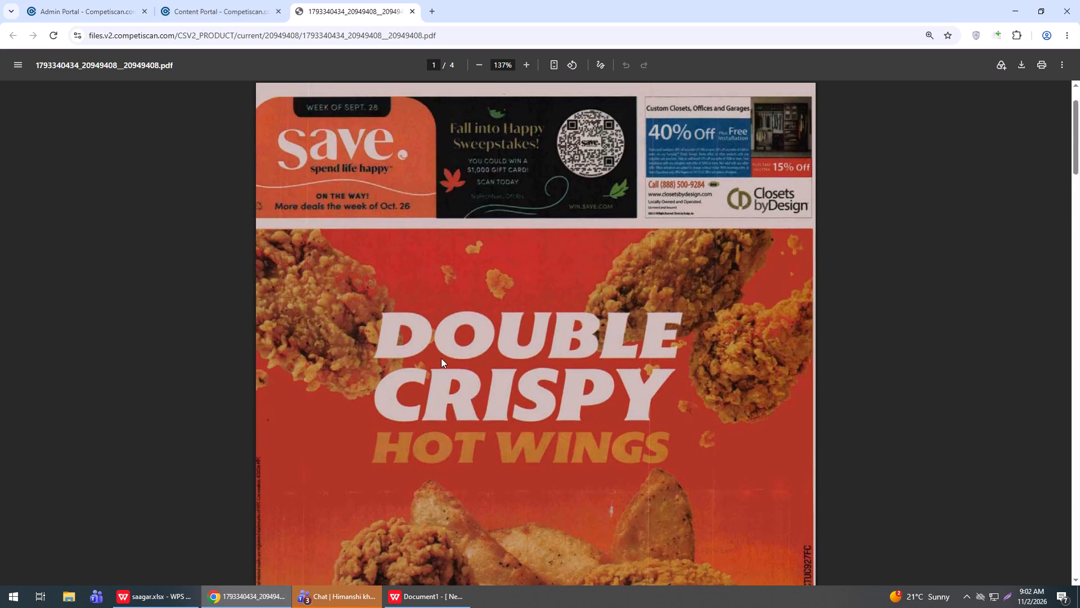
{"action": "scroll", "coordinate": [441, 358], "scroll_direction": "down", "scroll_amount": 2}
{"action": "left_click", "coordinate": [111, 0]}
{"action": "left_click", "coordinate": [182, 0]}
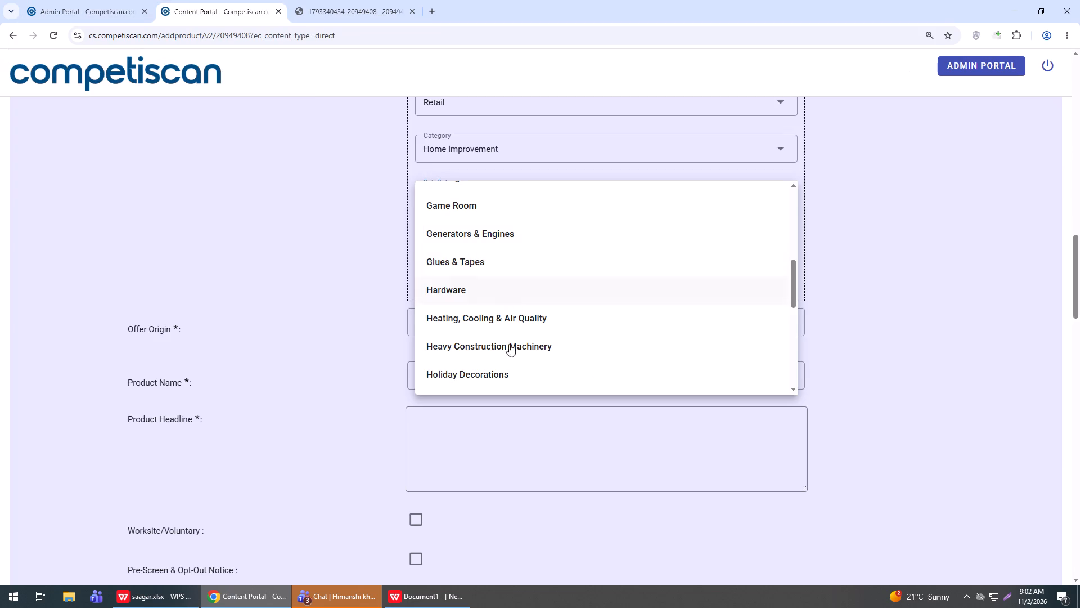
{"action": "left_click", "coordinate": [323, 314]}
{"action": "left_click", "coordinate": [462, 144]}
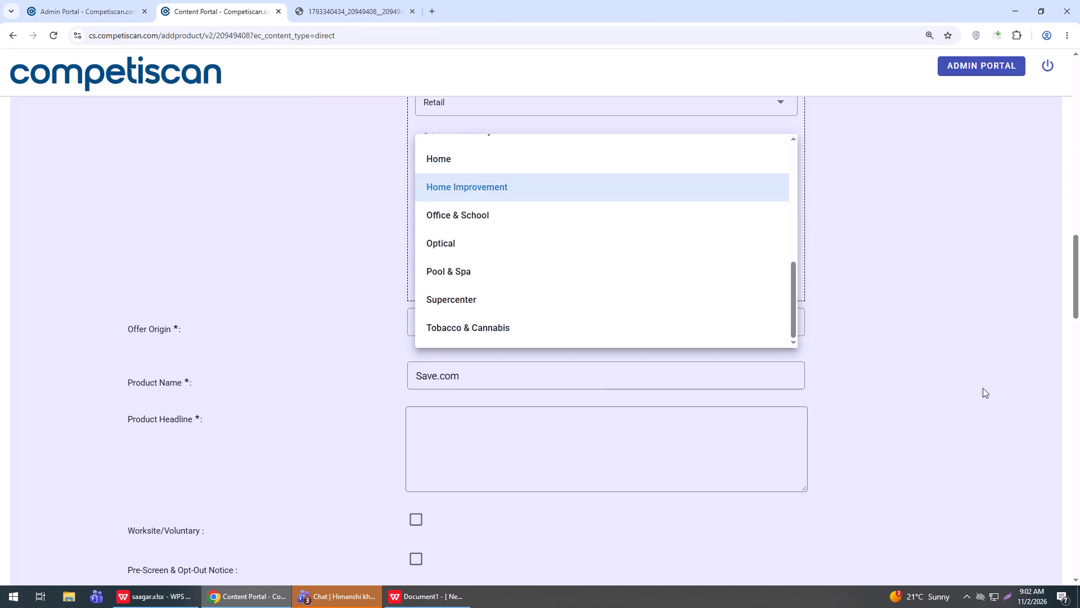
{"action": "scroll", "coordinate": [545, 214], "scroll_direction": "down", "scroll_amount": 6}
{"action": "scroll", "coordinate": [542, 278], "scroll_direction": "up", "scroll_amount": 8}
{"action": "left_click", "coordinate": [330, 338]}
Set the Retail / Home Improvement entry's sub-category to Storage & Organization and sub-sub-category to Closet Organization, and update the entry.
{"action": "left_click", "coordinate": [452, 315]}
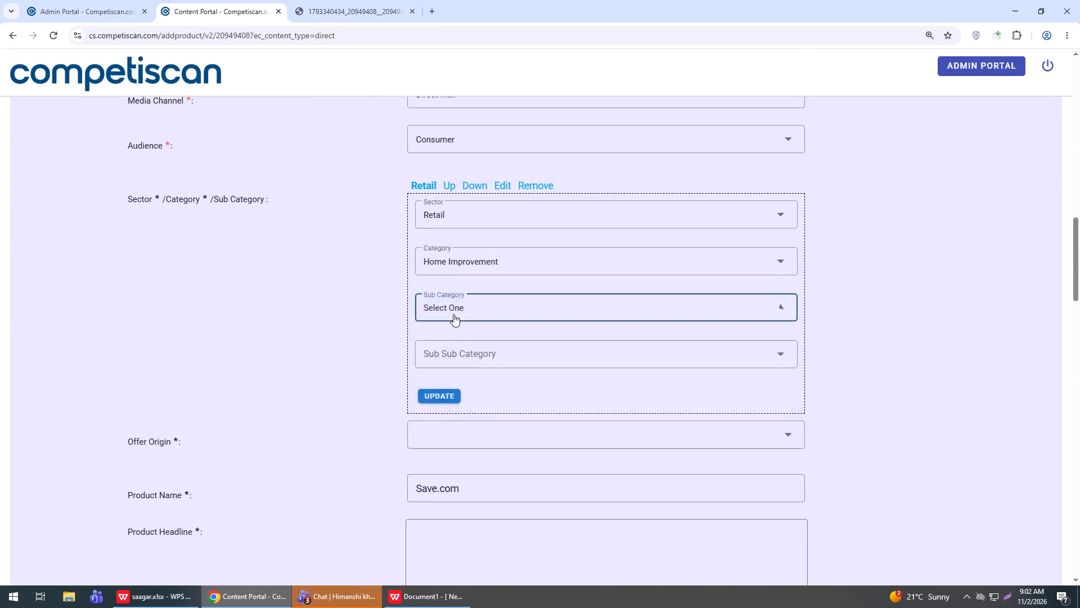
{"action": "scroll", "coordinate": [475, 387], "scroll_direction": "down", "scroll_amount": 8}
{"action": "scroll", "coordinate": [485, 441], "scroll_direction": "down", "scroll_amount": 10}
{"action": "left_click", "coordinate": [476, 431]}
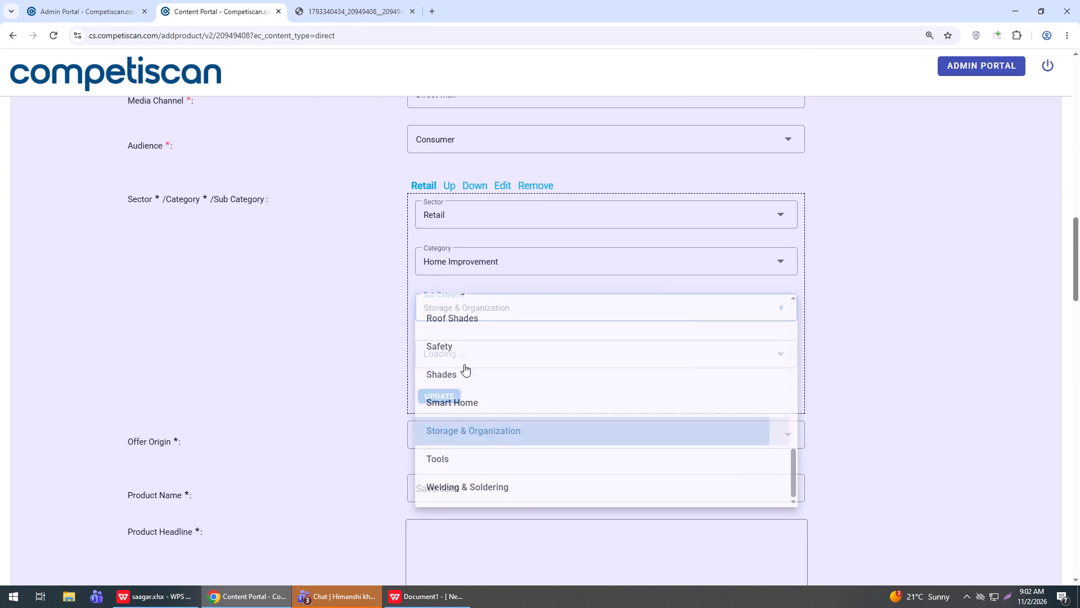
{"action": "left_click", "coordinate": [464, 361]}
{"action": "scroll", "coordinate": [943, 390], "scroll_direction": "down", "scroll_amount": 1}
{"action": "left_click", "coordinate": [458, 368]}
{"action": "left_click", "coordinate": [441, 342]}
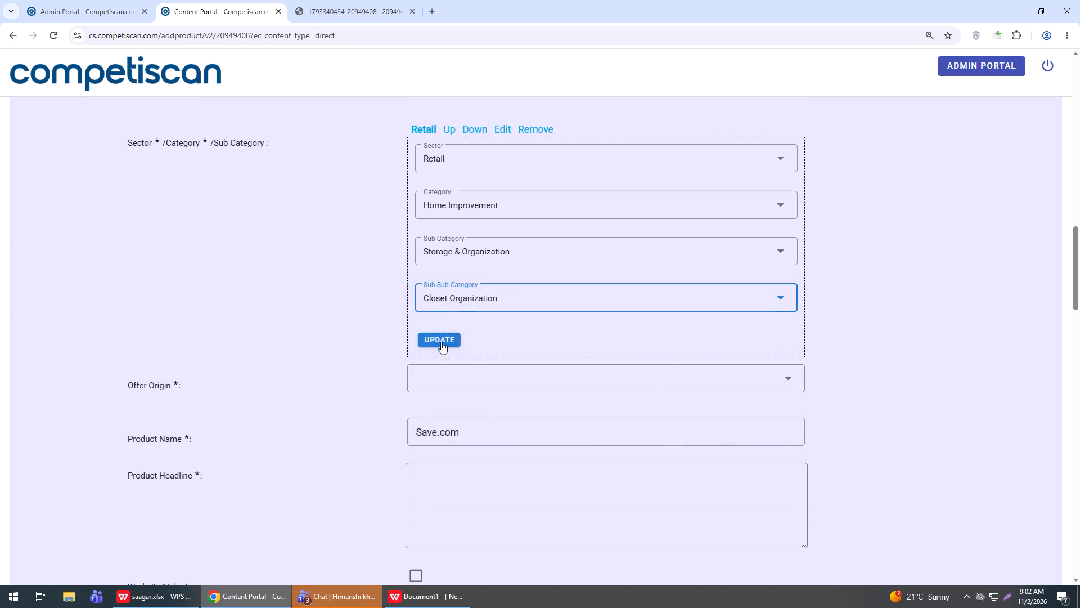
Add a second sector entry with sector Retail, category Foodservice and sub-category Restaurant.
{"action": "left_click", "coordinate": [463, 145]}
{"action": "left_click", "coordinate": [463, 170]}
{"action": "scroll", "coordinate": [466, 261], "scroll_direction": "down", "scroll_amount": 7}
{"action": "left_click", "coordinate": [442, 247]}
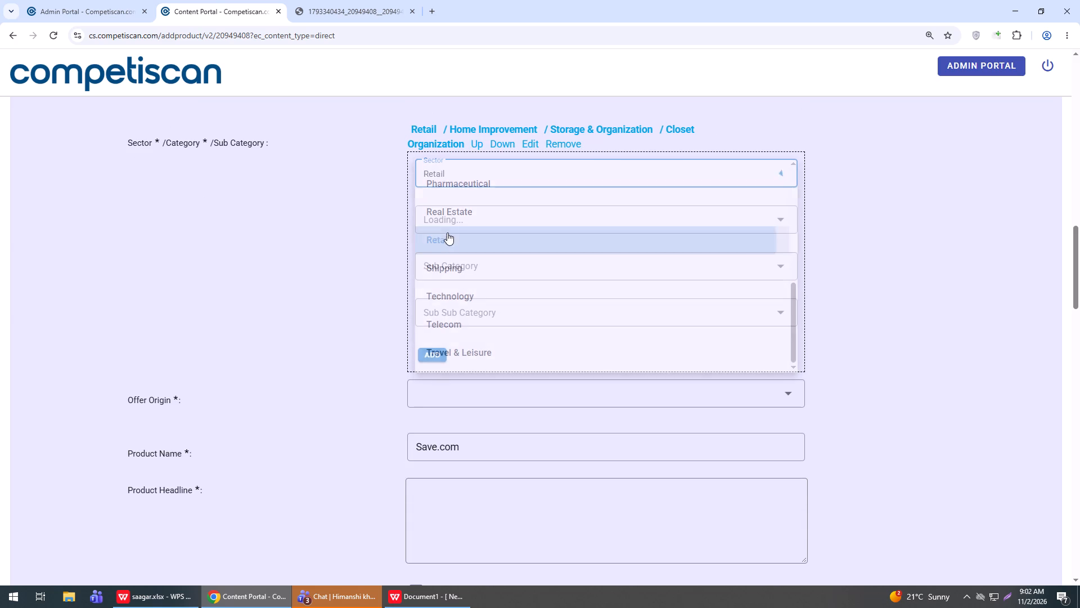
{"action": "left_click", "coordinate": [448, 231]}
{"action": "left_click", "coordinate": [319, 0]}
{"action": "left_click", "coordinate": [263, 0]}
{"action": "scroll", "coordinate": [486, 323], "scroll_direction": "down", "scroll_amount": 7}
{"action": "scroll", "coordinate": [486, 350], "scroll_direction": "up", "scroll_amount": 6}
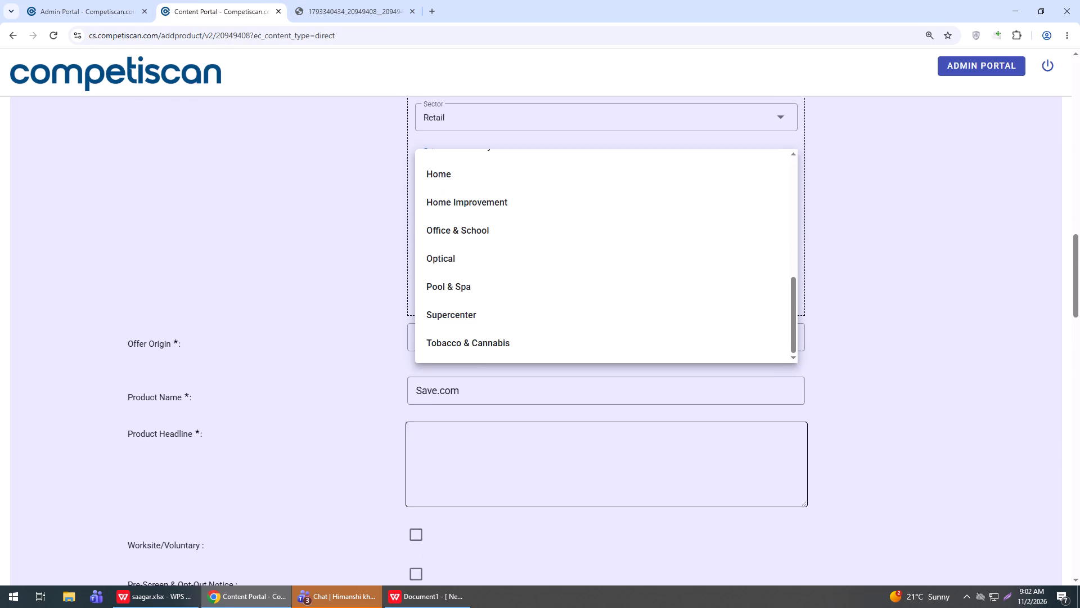
{"action": "scroll", "coordinate": [494, 302], "scroll_direction": "up", "scroll_amount": 2}
{"action": "left_click", "coordinate": [450, 238]}
{"action": "left_click", "coordinate": [450, 204]}
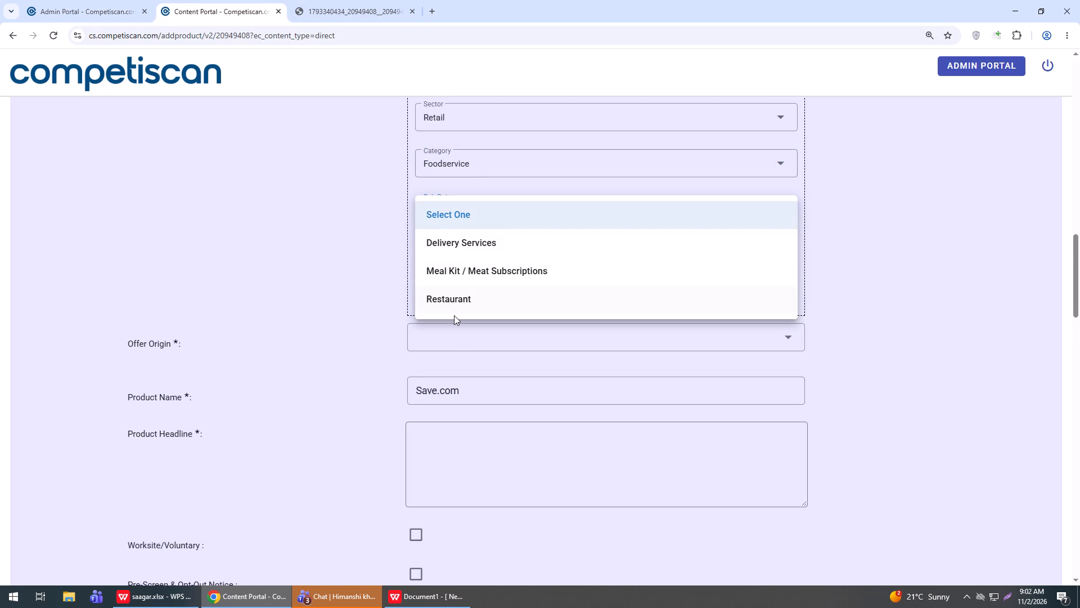
{"action": "left_click", "coordinate": [454, 304]}
{"action": "left_click", "coordinate": [446, 294]}
Check the shower ad on the mailer PDF's second page and select Retail as the sector for a third entry.
{"action": "left_click", "coordinate": [372, 0]}
{"action": "scroll", "coordinate": [405, 218], "scroll_direction": "down", "scroll_amount": 7}
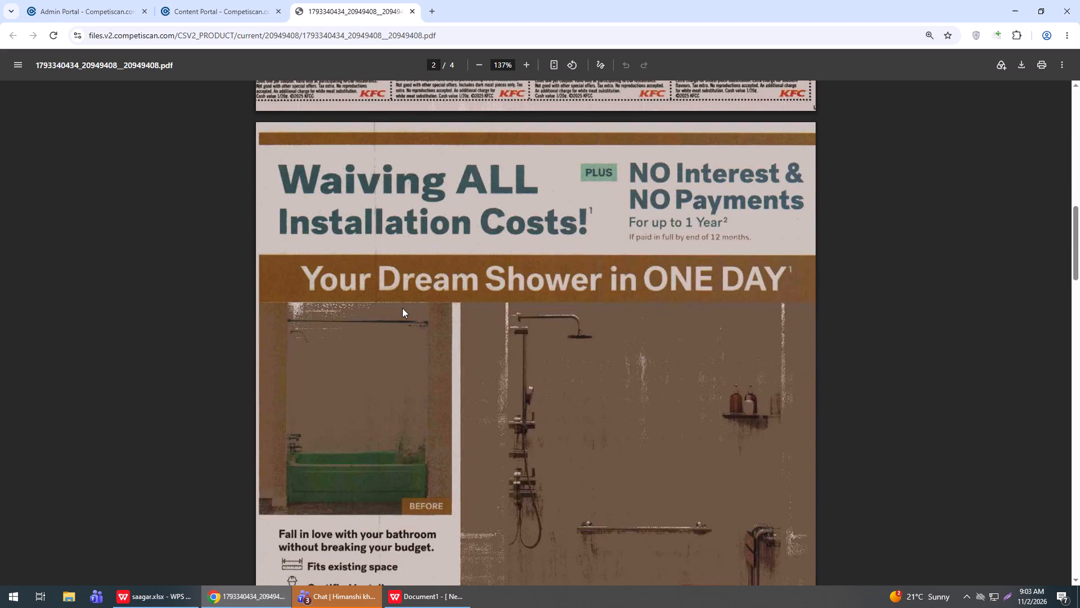
{"action": "scroll", "coordinate": [402, 308], "scroll_direction": "down", "scroll_amount": 3}
{"action": "left_click", "coordinate": [204, 0]}
{"action": "left_click", "coordinate": [487, 155]}
{"action": "left_click", "coordinate": [488, 135]}
{"action": "right_click", "coordinate": [488, 135]}
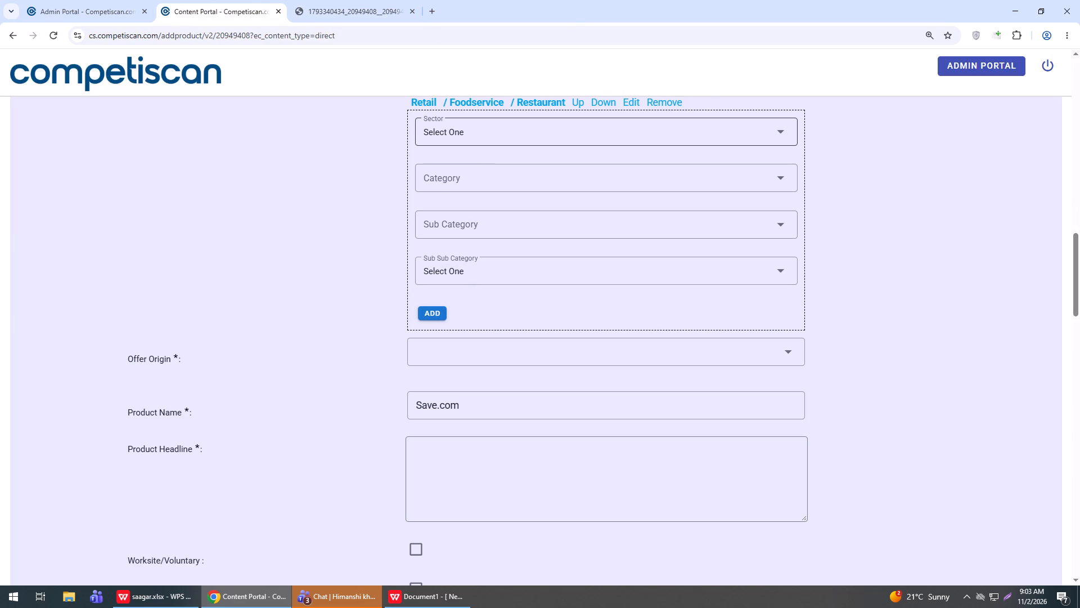
{"action": "scroll", "coordinate": [451, 314], "scroll_direction": "up", "scroll_amount": 1}
{"action": "left_click", "coordinate": [442, 186]}
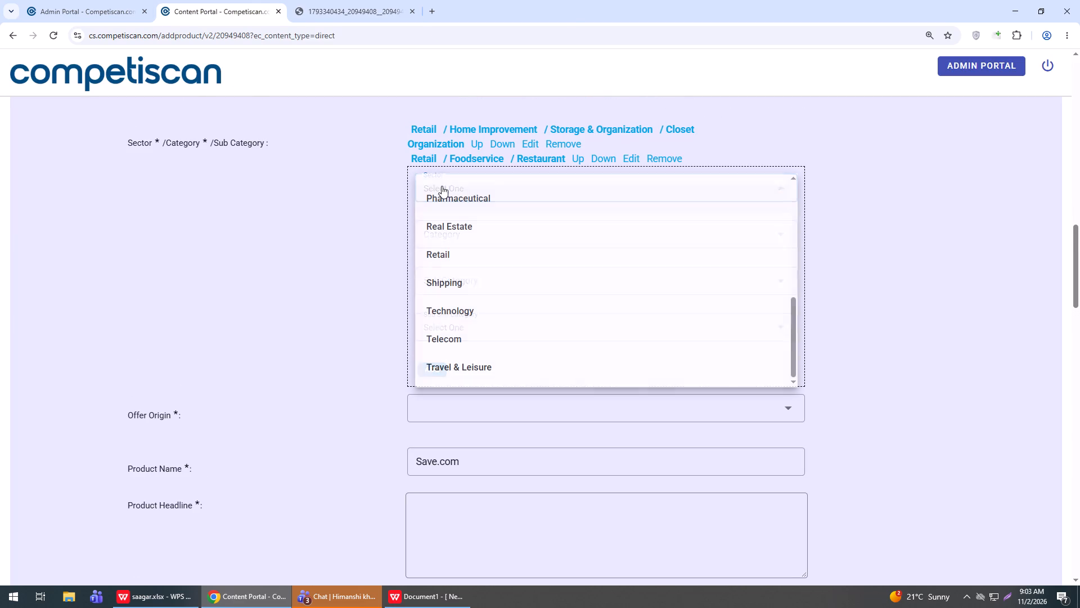
{"action": "left_click", "coordinate": [443, 260]}
Set the third entry's category to Home Improvement and sub-category to Bathroom, rechecking the mailer PDF, and add the entry.
{"action": "left_click", "coordinate": [444, 230]}
{"action": "right_click", "coordinate": [444, 230]}
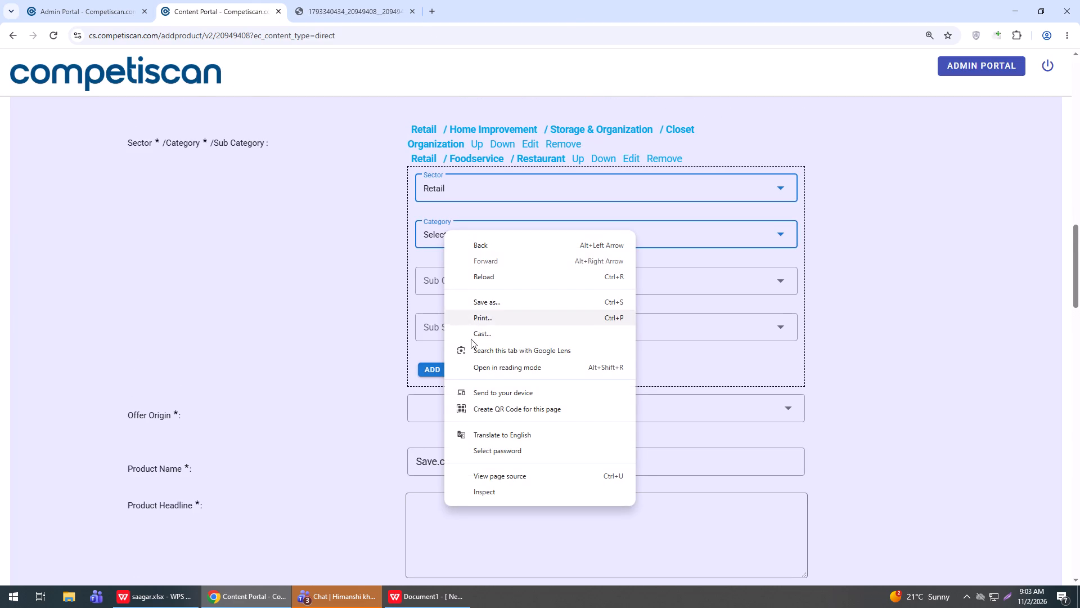
{"action": "scroll", "coordinate": [495, 389], "scroll_direction": "down", "scroll_amount": 8}
{"action": "left_click", "coordinate": [414, 361]}
{"action": "left_click", "coordinate": [457, 238]}
{"action": "scroll", "coordinate": [477, 359], "scroll_direction": "down", "scroll_amount": 7}
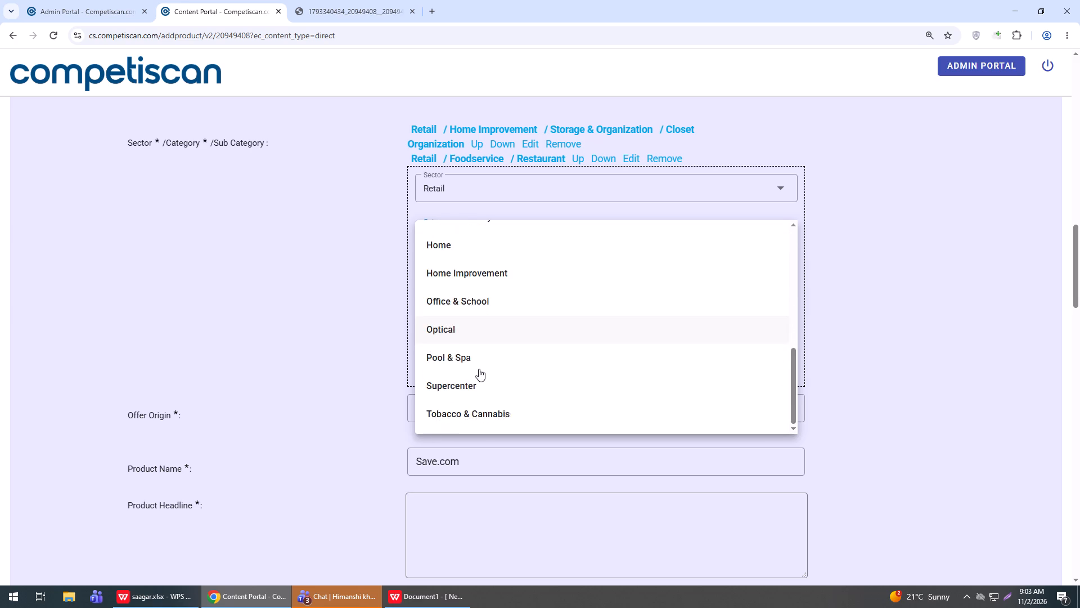
{"action": "left_click", "coordinate": [367, 0]}
{"action": "left_click", "coordinate": [235, 0]}
{"action": "right_click", "coordinate": [235, 0]}
{"action": "scroll", "coordinate": [470, 340], "scroll_direction": "up", "scroll_amount": 1}
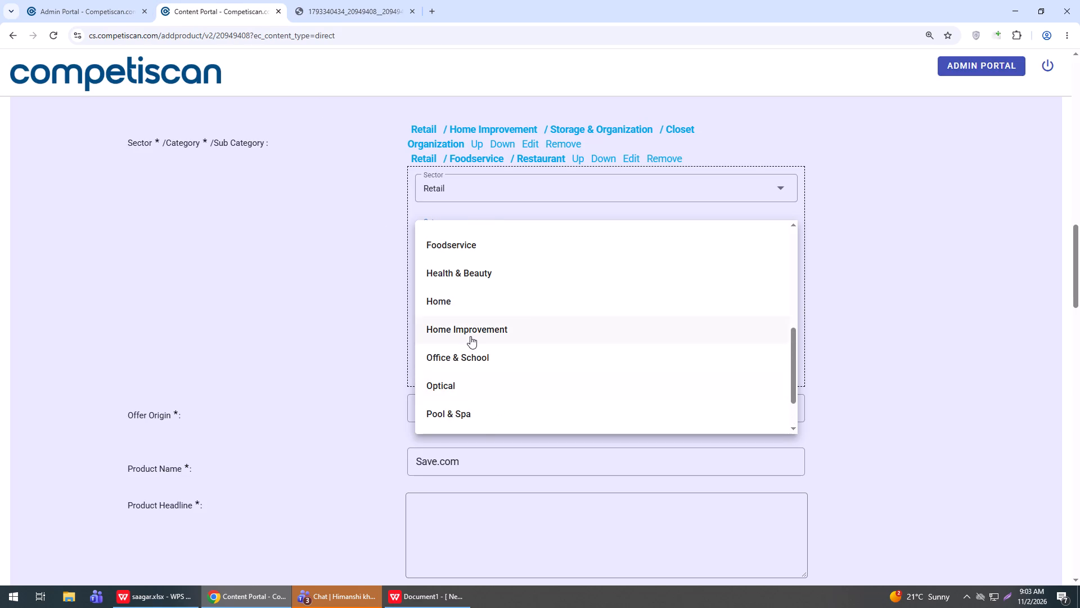
{"action": "left_click", "coordinate": [470, 336]}
{"action": "left_click", "coordinate": [463, 269]}
{"action": "left_click", "coordinate": [447, 366]}
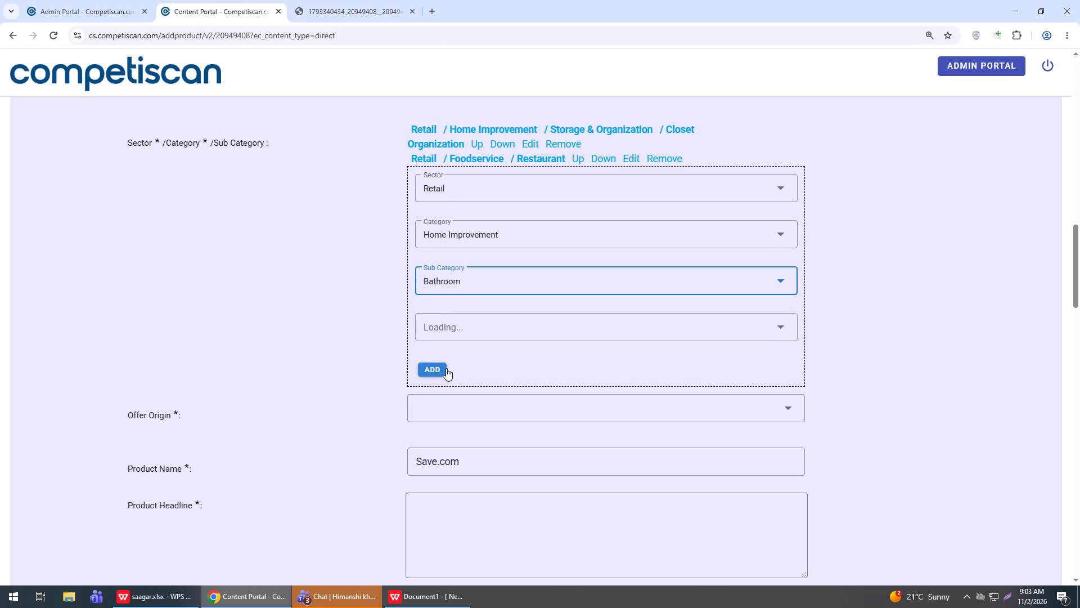
{"action": "left_click", "coordinate": [445, 368]}
Review the remaining mailer ads for further categories, and examine the first page's top ads for the still-empty product headline.
{"action": "left_click", "coordinate": [352, 0]}
{"action": "right_click", "coordinate": [352, 0]}
{"action": "scroll", "coordinate": [385, 319], "scroll_direction": "down", "scroll_amount": 15}
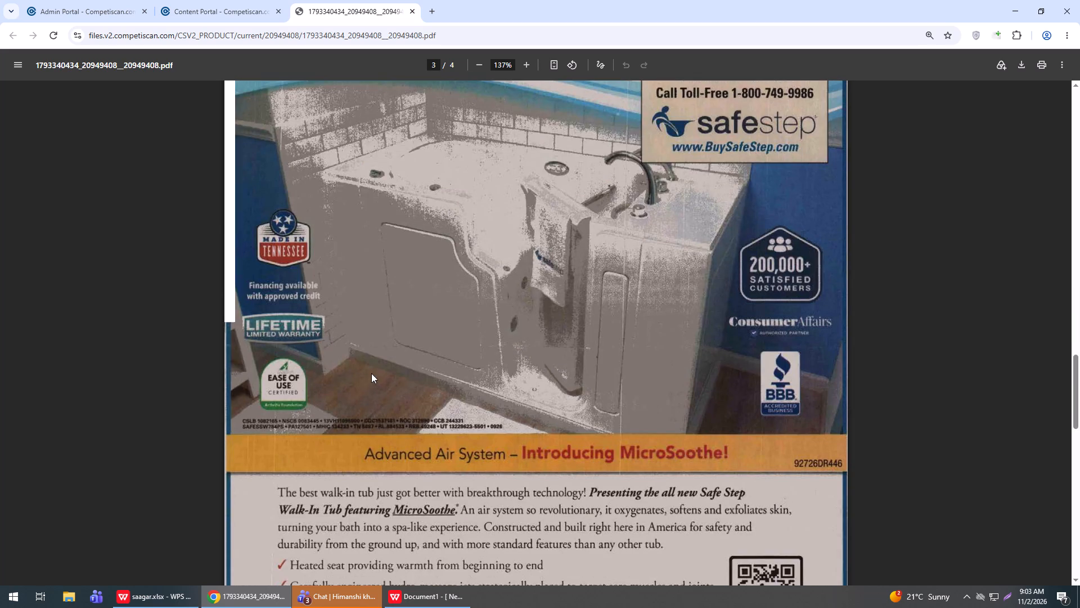
{"action": "scroll", "coordinate": [376, 390], "scroll_direction": "down", "scroll_amount": 7}
{"action": "left_click", "coordinate": [262, 0]}
{"action": "right_click", "coordinate": [262, 0]}
{"action": "scroll", "coordinate": [440, 343], "scroll_direction": "down", "scroll_amount": 3}
{"action": "left_click", "coordinate": [470, 375]}
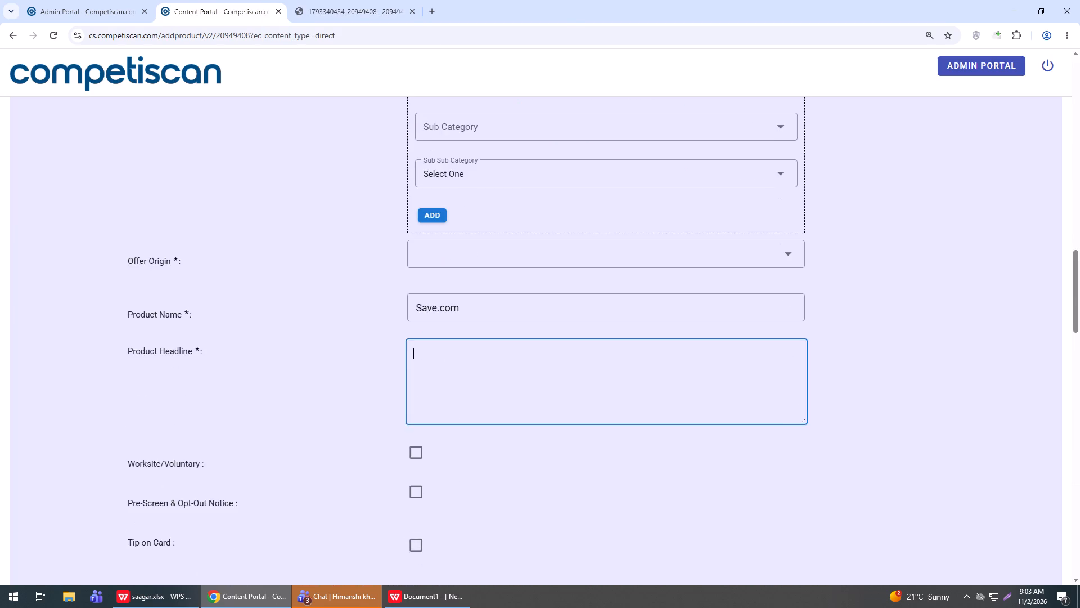
{"action": "left_click", "coordinate": [362, 0]}
{"action": "scroll", "coordinate": [602, 281], "scroll_direction": "up", "scroll_amount": 8}
{"action": "left_click_drag", "start_coordinate": [1078, 378], "coordinate": [1079, 19]}
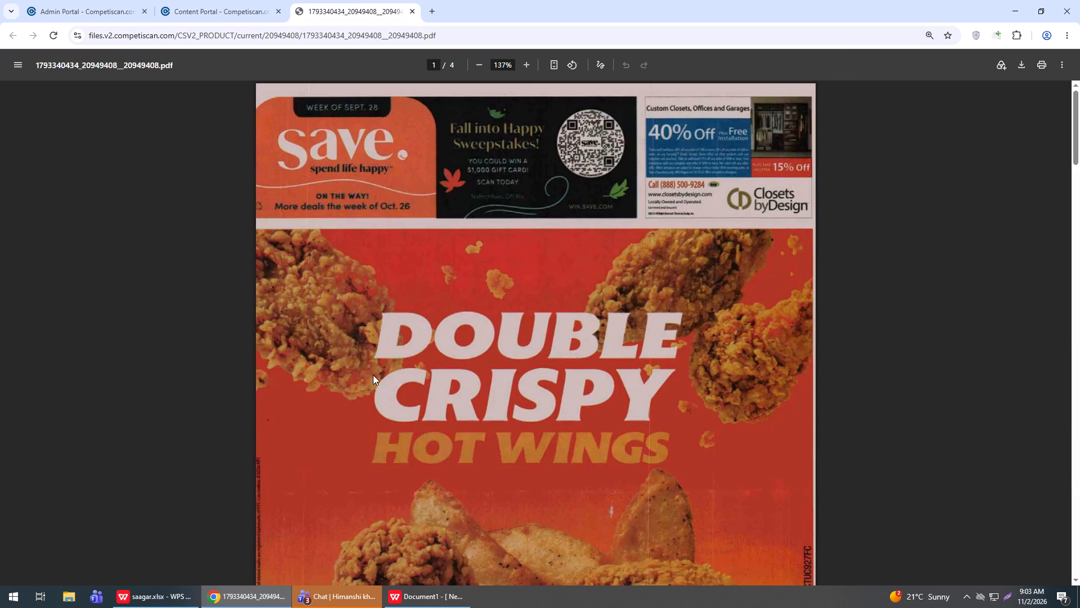
{"action": "scroll", "coordinate": [513, 217], "scroll_direction": "up", "scroll_amount": 1, "text": "ctrl"}
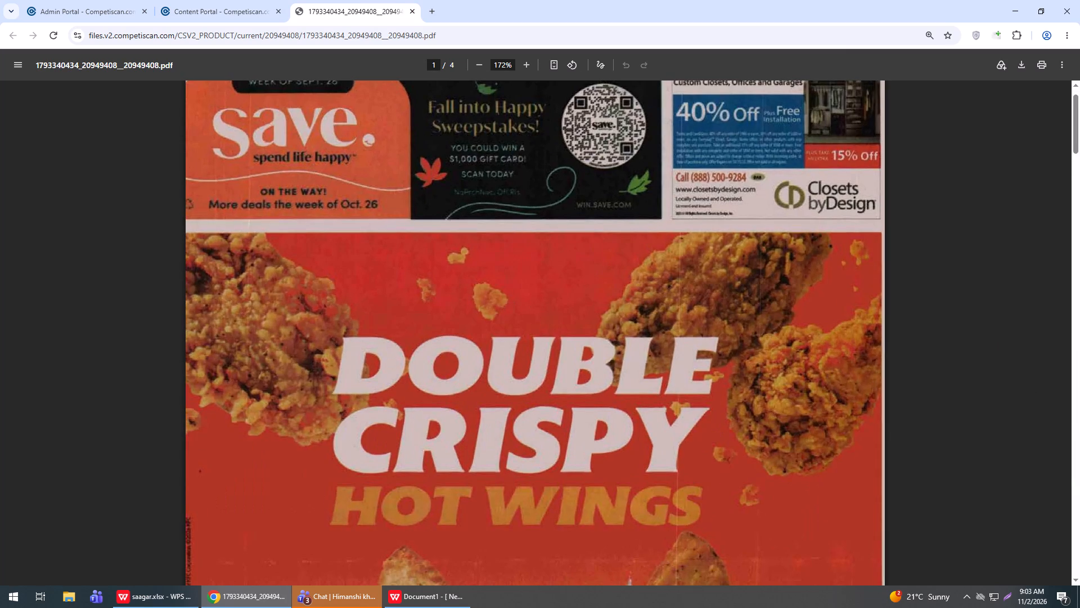
{"action": "scroll", "coordinate": [524, 375], "scroll_direction": "up", "scroll_amount": 3}
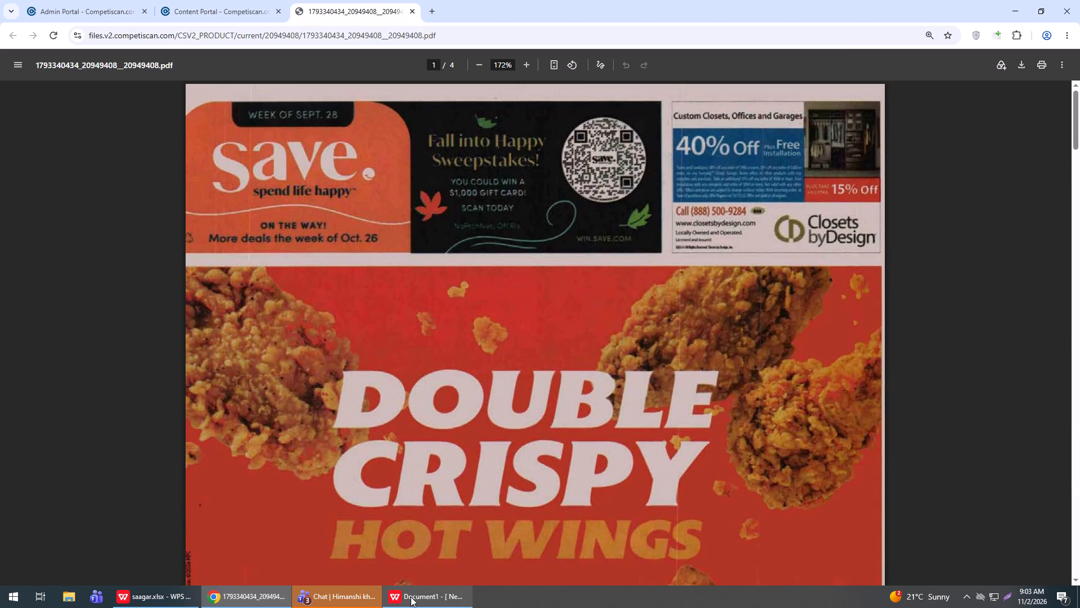
Switch to the blank WPS document Document1, place its window just below the mailer's top ads and enlarge its page.
{"action": "left_click", "coordinate": [129, 596]}
{"action": "left_click", "coordinate": [129, 596]}
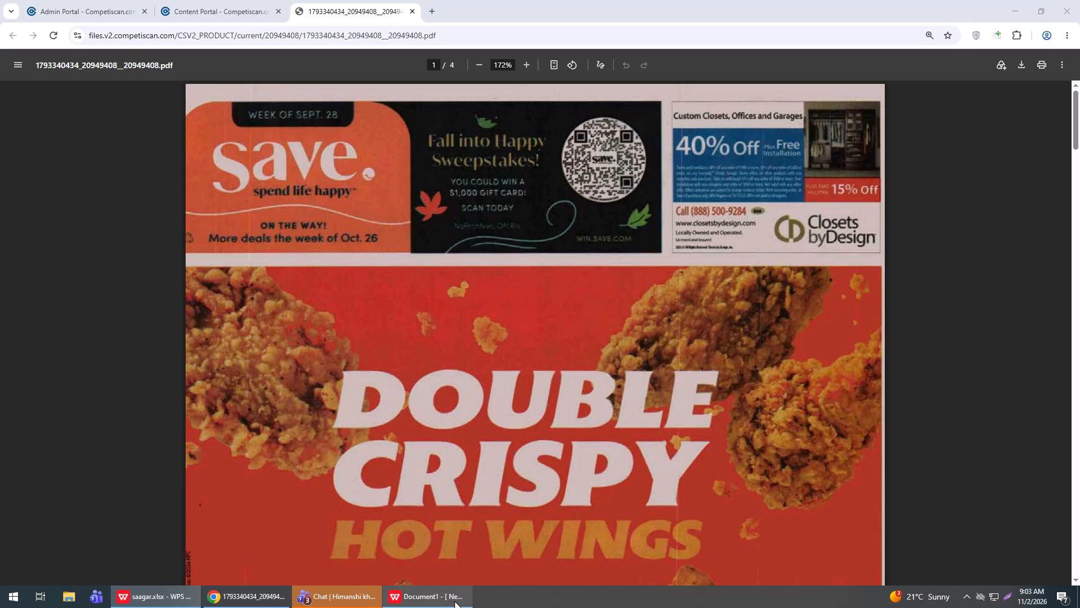
{"action": "left_click", "coordinate": [454, 601]}
{"action": "left_click_drag", "start_coordinate": [621, 143], "coordinate": [601, 218]}
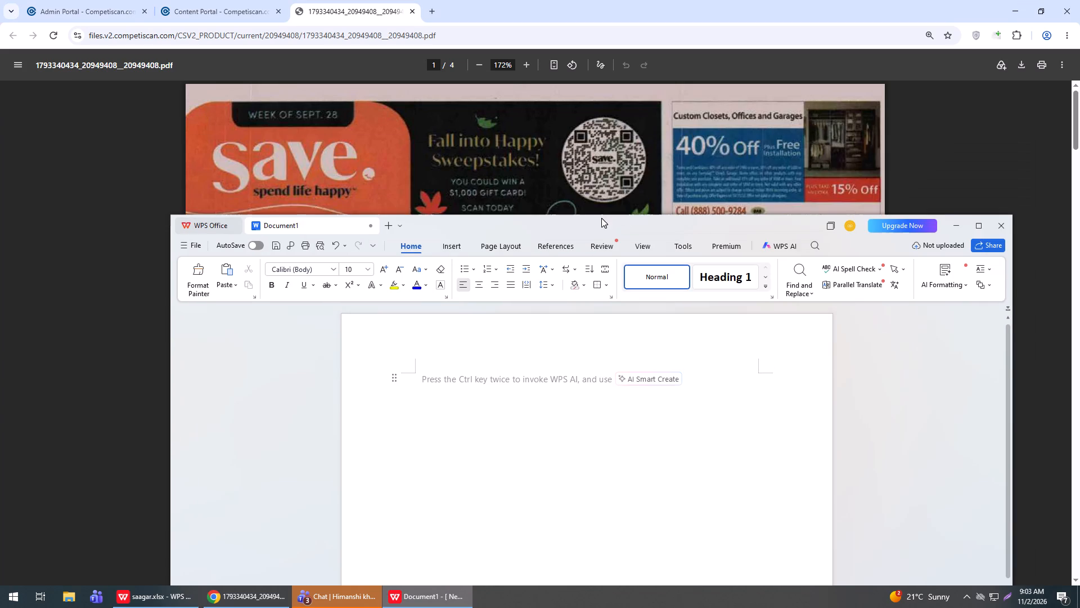
{"action": "left_click_drag", "start_coordinate": [601, 218], "coordinate": [603, 197]}
{"action": "scroll", "coordinate": [478, 367], "scroll_direction": "up", "scroll_amount": 9, "text": "ctrl"}
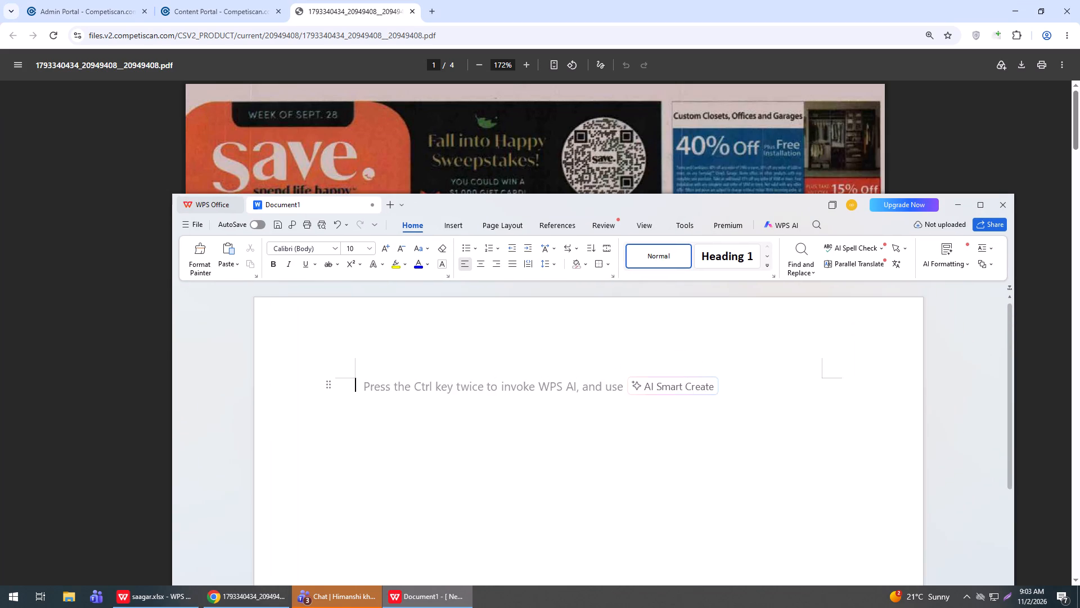
{"action": "scroll", "coordinate": [475, 363], "scroll_direction": "up", "scroll_amount": 1, "text": "ctrl"}
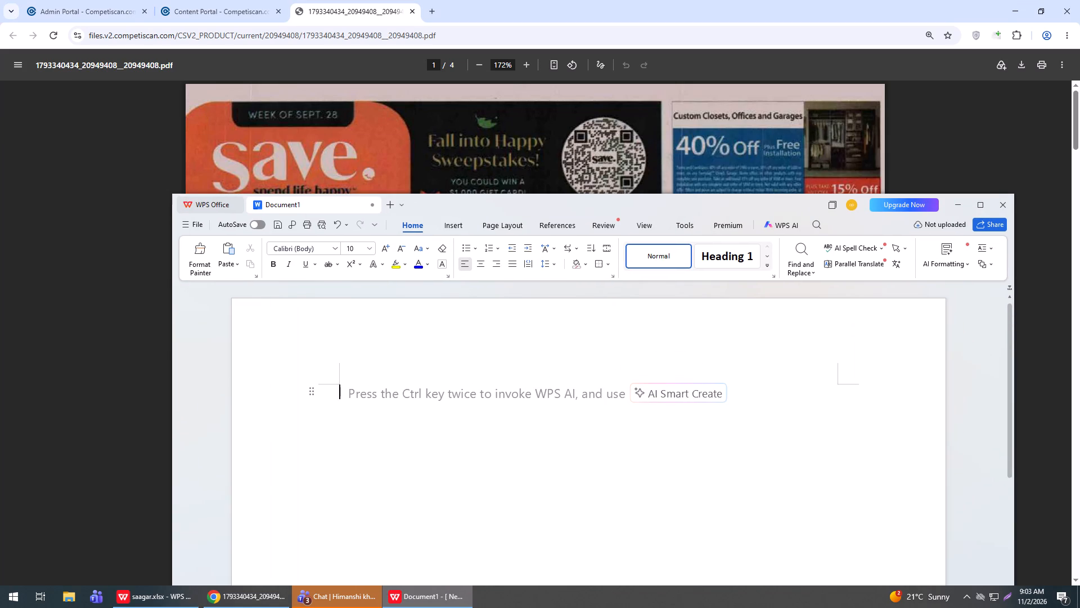
Write the Closets by Design offer in the blank document as "Get 40% off plus free installation.".
{"action": "type", "text": "et"}
{"action": "key", "text": "space"}
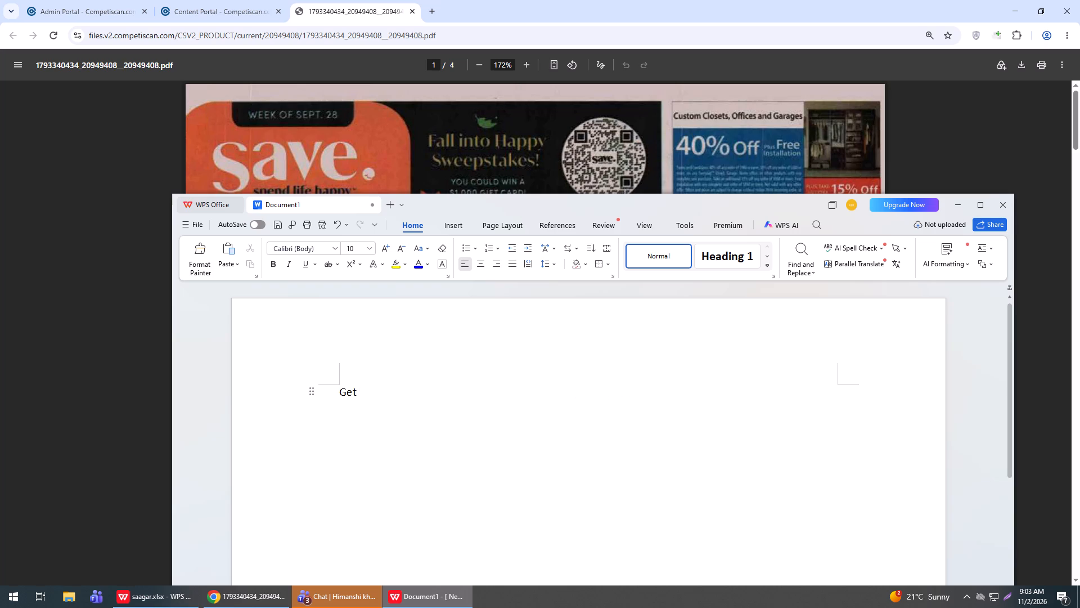
{"action": "type", "text": "40"}
{"action": "type", "text": "% of"}
{"action": "key", "text": "BackSpace"}
{"action": "key", "text": "BackSpace"}
{"action": "key", "text": "space"}
{"action": "type", "text": "off"}
{"action": "key", "text": "space"}
{"action": "key", "text": "BackSpace"}
{"action": "key", "text": "BackSpace"}
{"action": "key", "text": "BackSpace"}
{"action": "key", "text": "BackSpace"}
{"action": "key", "text": "BackSpace"}
{"action": "key", "text": "BackSpace"}
{"action": "key", "text": "space"}
{"action": "type", "text": "off"}
{"action": "key", "text": "space"}
{"action": "type", "text": "plus free"}
{"action": "key", "text": "space"}
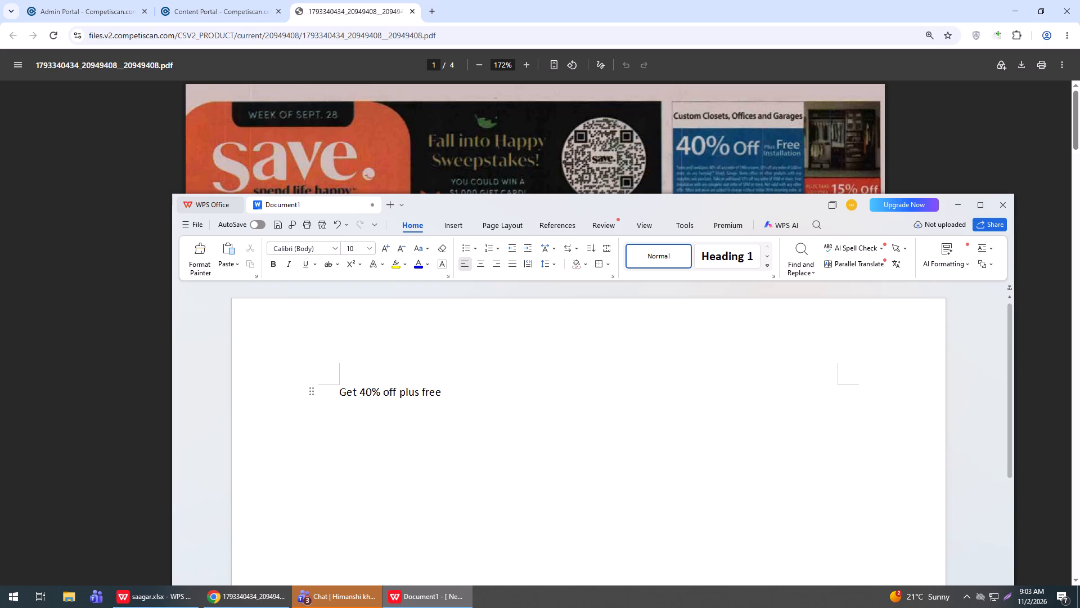
{"action": "type", "text": "installation"}
{"action": "key", "text": "space"}
{"action": "key", "text": "BackSpace"}
{"action": "type", "text": "."}
{"action": "key", "text": "space"}
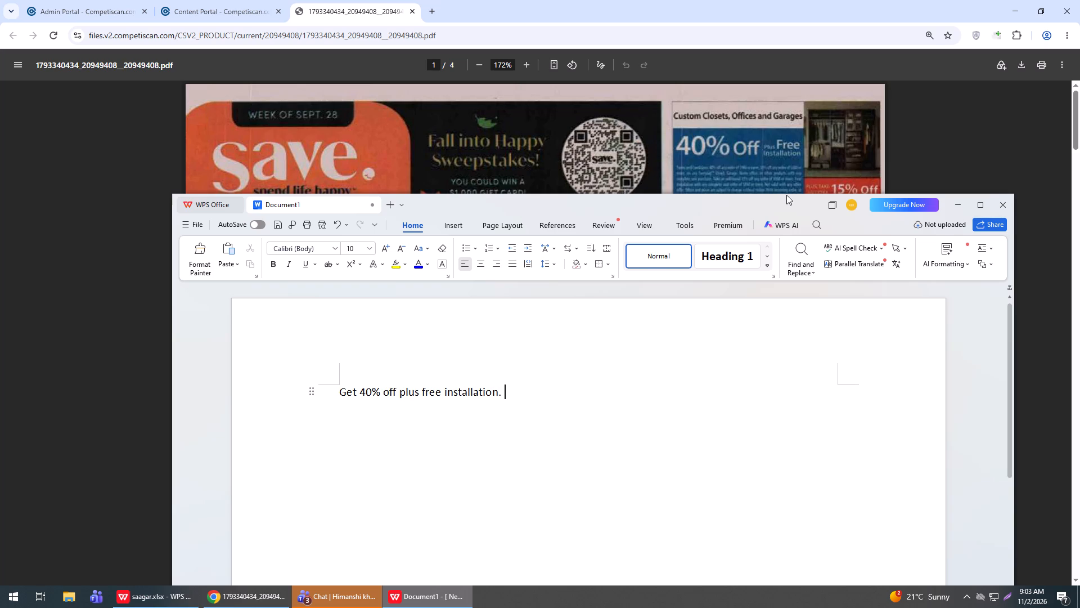
Add the extra Closets by Design discount to the draft as "Plus take an extra 15% off!".
{"action": "left_click_drag", "start_coordinate": [786, 200], "coordinate": [787, 217]}
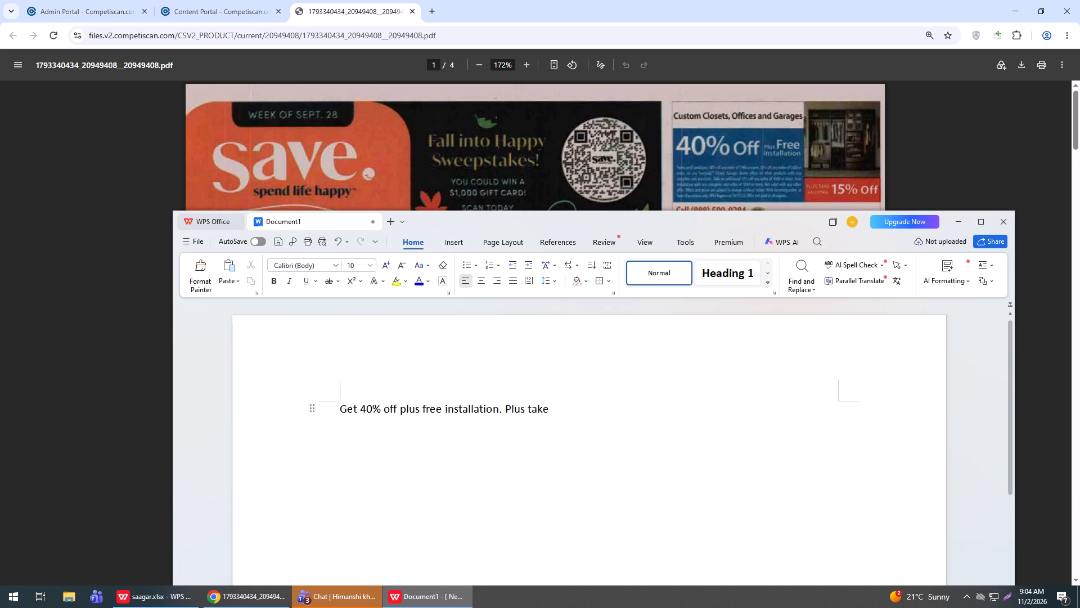
{"action": "type", "text": "an extra"}
{"action": "key", "text": "space"}
{"action": "type", "text": "15% off!"}
{"action": "key", "text": "space"}
Consult the KFC ad below the top banners in the mailer PDF and append "Double crispy hot wings." to the draft.
{"action": "key", "text": "alt+Tab"}
{"action": "key", "text": "alt+Tab"}
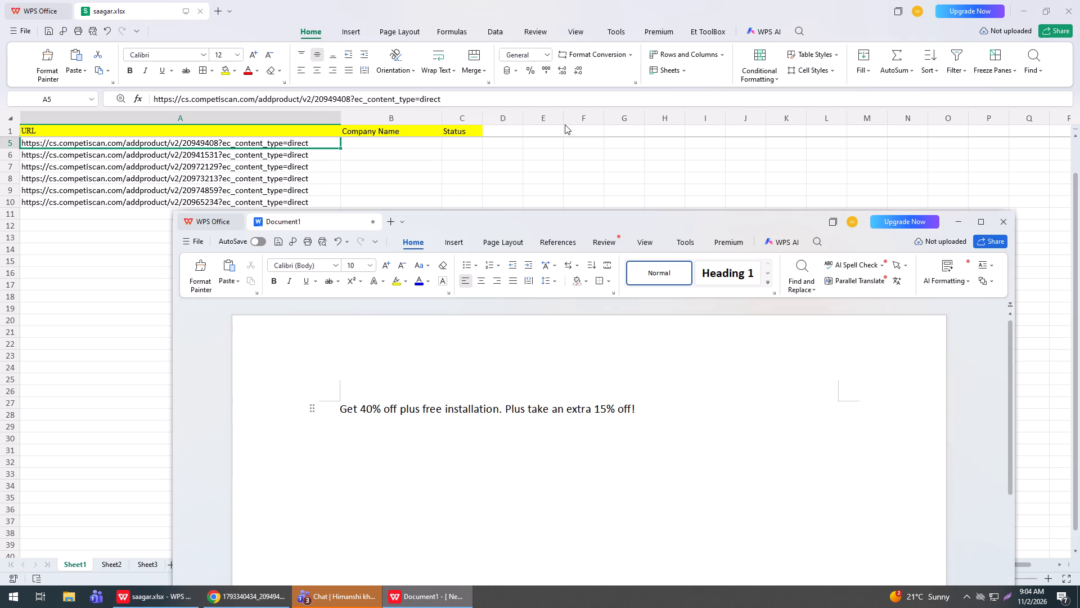
{"action": "left_click", "coordinate": [229, 601]}
{"action": "left_click", "coordinate": [508, 279]}
{"action": "right_click", "coordinate": [508, 279]}
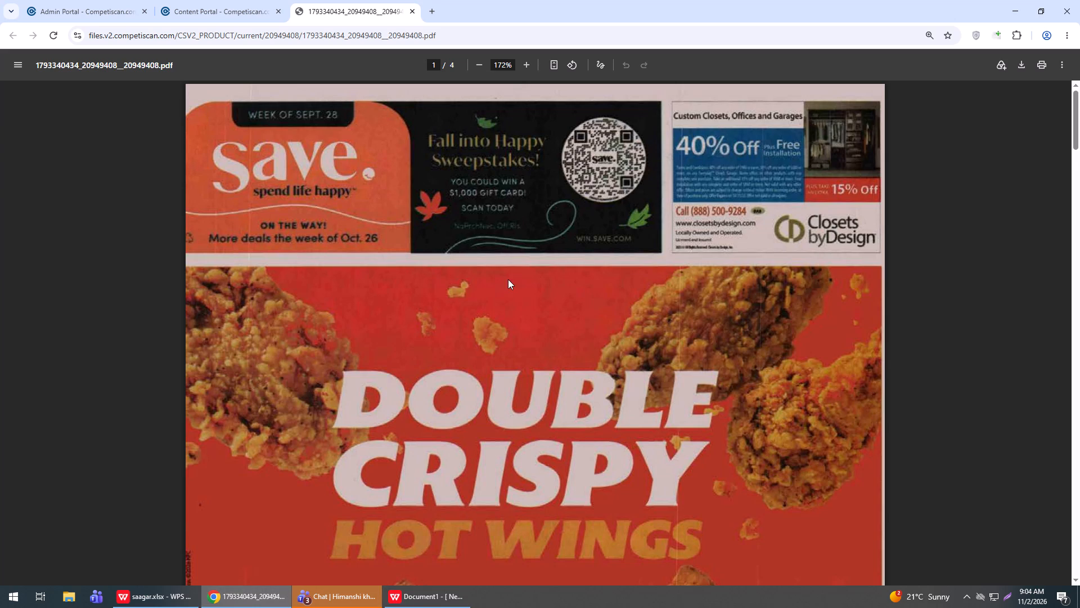
{"action": "scroll", "coordinate": [480, 319], "scroll_direction": "down", "scroll_amount": 5}
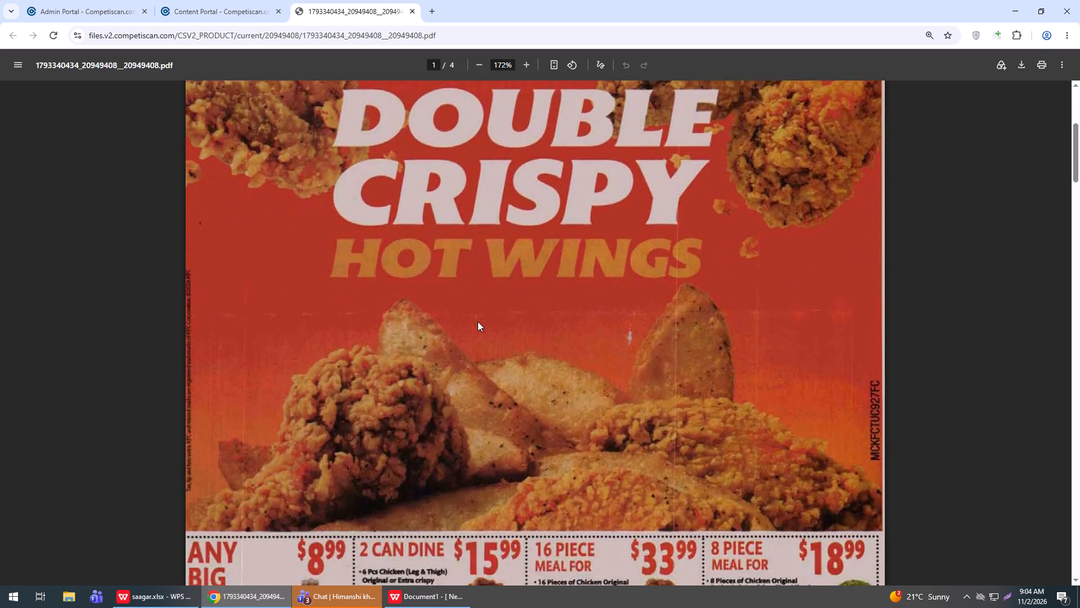
{"action": "scroll", "coordinate": [478, 321], "scroll_direction": "up", "scroll_amount": 1}
{"action": "key", "text": "alt+Tab"}
{"action": "left_click_drag", "start_coordinate": [562, 222], "coordinate": [531, 357]}
{"action": "right_click", "coordinate": [562, 222]}
{"action": "scroll", "coordinate": [661, 533], "scroll_direction": "down", "scroll_amount": 1}
{"action": "key", "text": "d"}
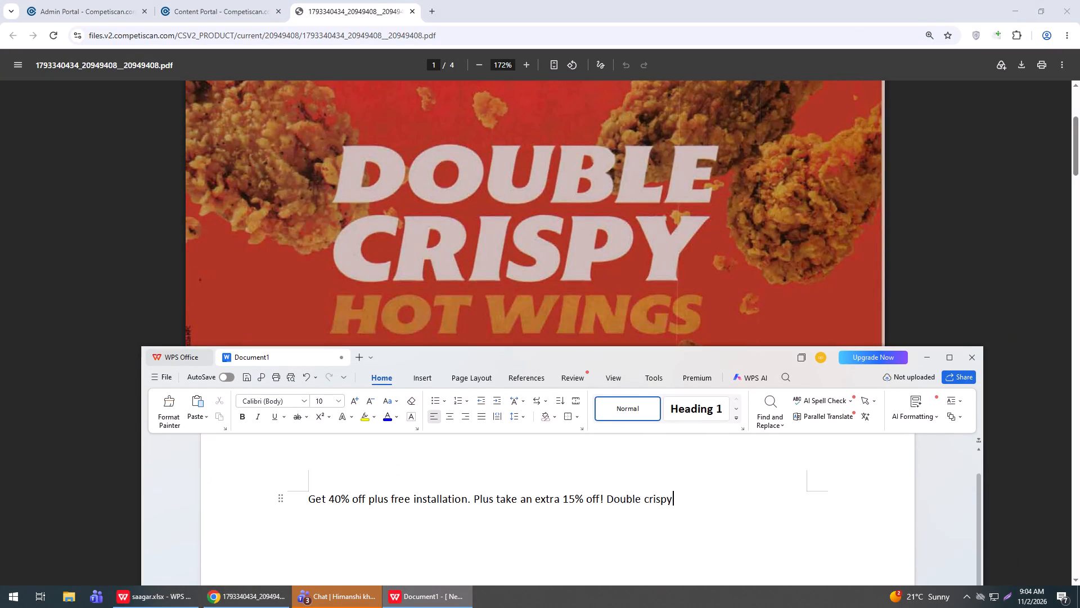
{"action": "key", "text": "BackSpace"}
{"action": "type", "text": "gs."}
{"action": "key", "text": "space"}
{"action": "key", "text": "Tab"}
Consult the KFC coupons and append "16 Piece meal for $33.99." to the draft, followed by "Visit".
{"action": "key", "text": "alt+Tab"}
{"action": "scroll", "coordinate": [520, 268], "scroll_direction": "down", "scroll_amount": 6}
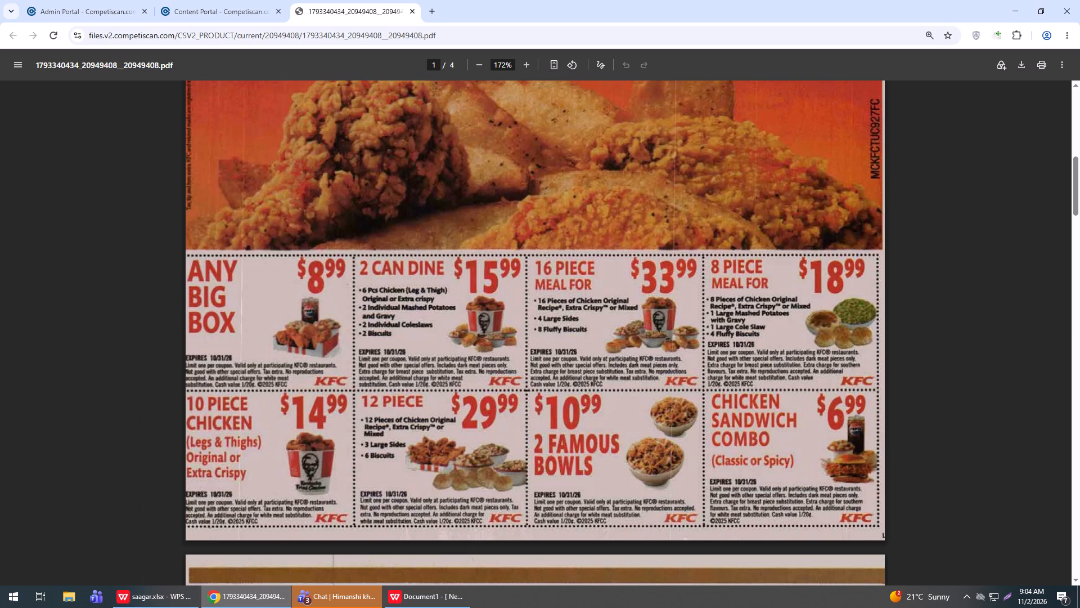
{"action": "scroll", "coordinate": [520, 273], "scroll_direction": "down", "scroll_amount": 1}
{"action": "key", "text": "alt+Tab"}
{"action": "left_click_drag", "start_coordinate": [693, 359], "coordinate": [693, 332]}
{"action": "right_click", "coordinate": [693, 359]}
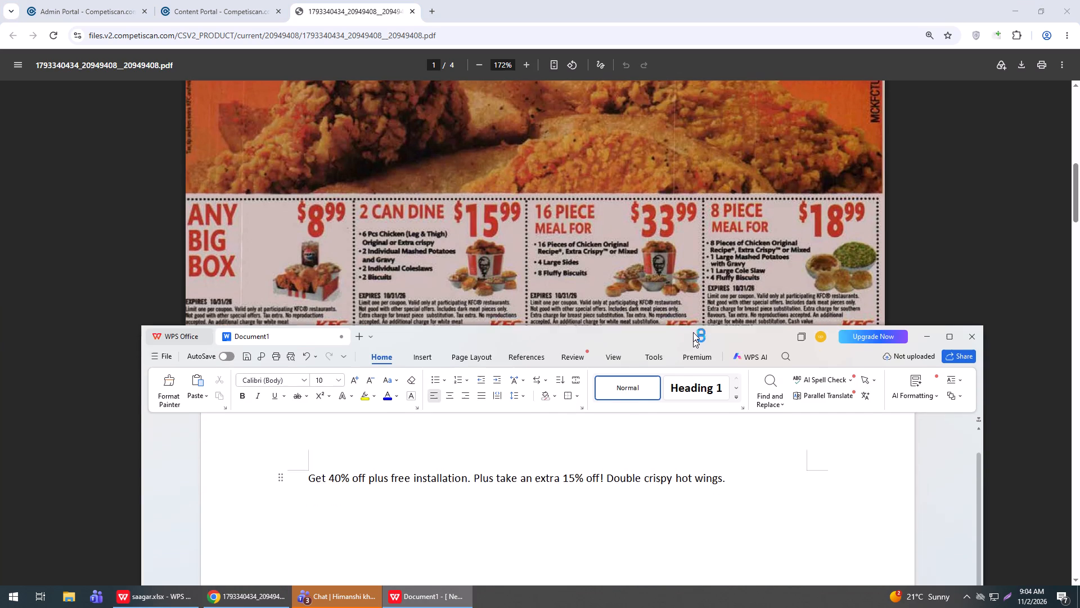
{"action": "left_click_drag", "start_coordinate": [693, 332], "coordinate": [695, 255]}
{"action": "key", "text": "BackSpace"}
{"action": "key", "text": "BackSpace"}
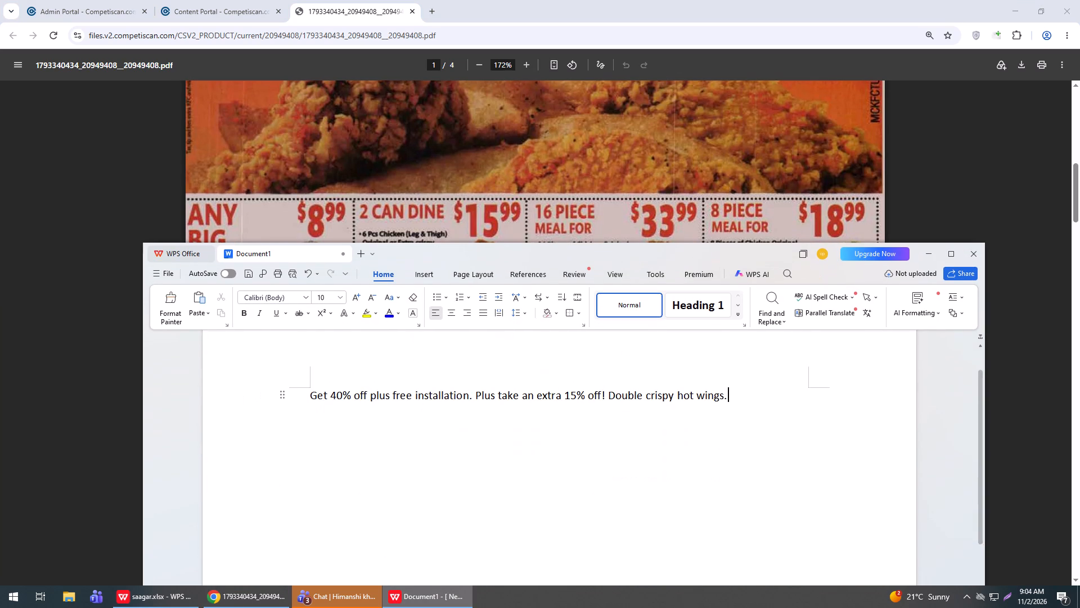
{"action": "type", "text": "16"}
{"action": "key", "text": "space"}
{"action": "key", "text": "BackSpace"}
{"action": "key", "text": "BackSpace"}
{"action": "key", "text": "BackSpace"}
{"action": "key", "text": "space"}
{"action": "type", "text": "16"}
{"action": "key", "text": "space"}
{"action": "key", "text": "p"}
{"action": "key", "text": "e"}
{"action": "type", "text": "ce meal m"}
{"action": "key", "text": "BackSpace"}
{"action": "type", "text": "fo"}
{"action": "key", "text": "space"}
{"action": "key", "text": "BackSpace"}
{"action": "type", "text": "r $33..9"}
{"action": "key", "text": "BackSpace"}
{"action": "key", "text": "BackSpace"}
{"action": "type", "text": "99."}
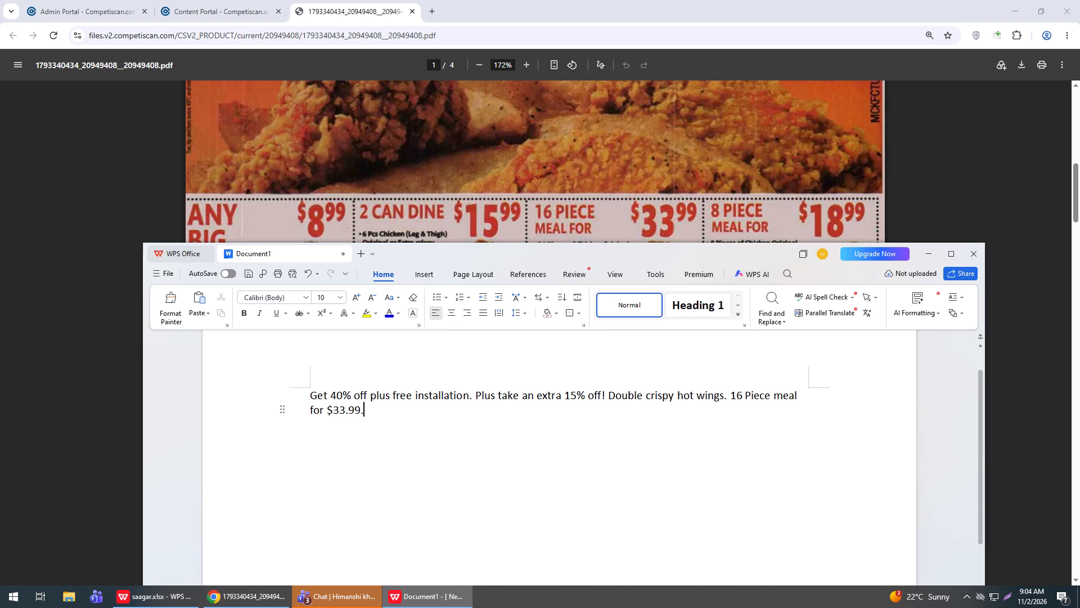
{"action": "key", "text": "space"}
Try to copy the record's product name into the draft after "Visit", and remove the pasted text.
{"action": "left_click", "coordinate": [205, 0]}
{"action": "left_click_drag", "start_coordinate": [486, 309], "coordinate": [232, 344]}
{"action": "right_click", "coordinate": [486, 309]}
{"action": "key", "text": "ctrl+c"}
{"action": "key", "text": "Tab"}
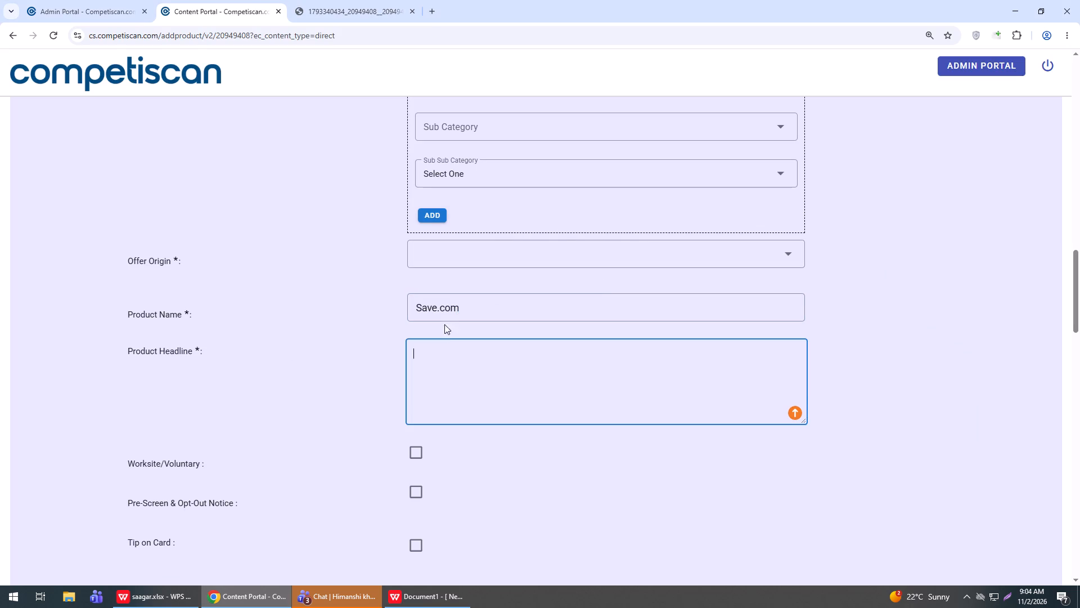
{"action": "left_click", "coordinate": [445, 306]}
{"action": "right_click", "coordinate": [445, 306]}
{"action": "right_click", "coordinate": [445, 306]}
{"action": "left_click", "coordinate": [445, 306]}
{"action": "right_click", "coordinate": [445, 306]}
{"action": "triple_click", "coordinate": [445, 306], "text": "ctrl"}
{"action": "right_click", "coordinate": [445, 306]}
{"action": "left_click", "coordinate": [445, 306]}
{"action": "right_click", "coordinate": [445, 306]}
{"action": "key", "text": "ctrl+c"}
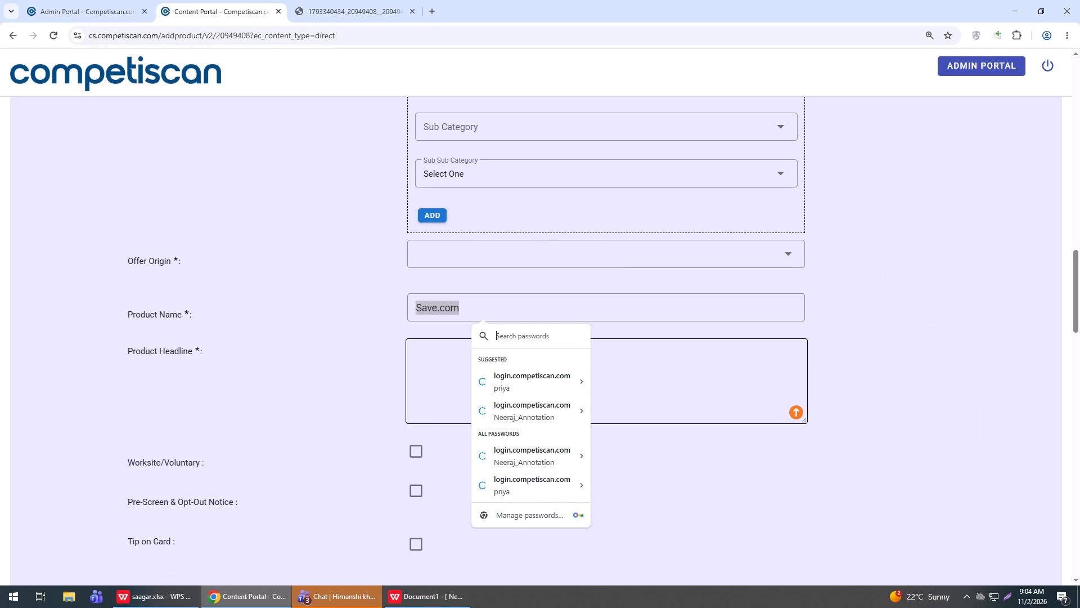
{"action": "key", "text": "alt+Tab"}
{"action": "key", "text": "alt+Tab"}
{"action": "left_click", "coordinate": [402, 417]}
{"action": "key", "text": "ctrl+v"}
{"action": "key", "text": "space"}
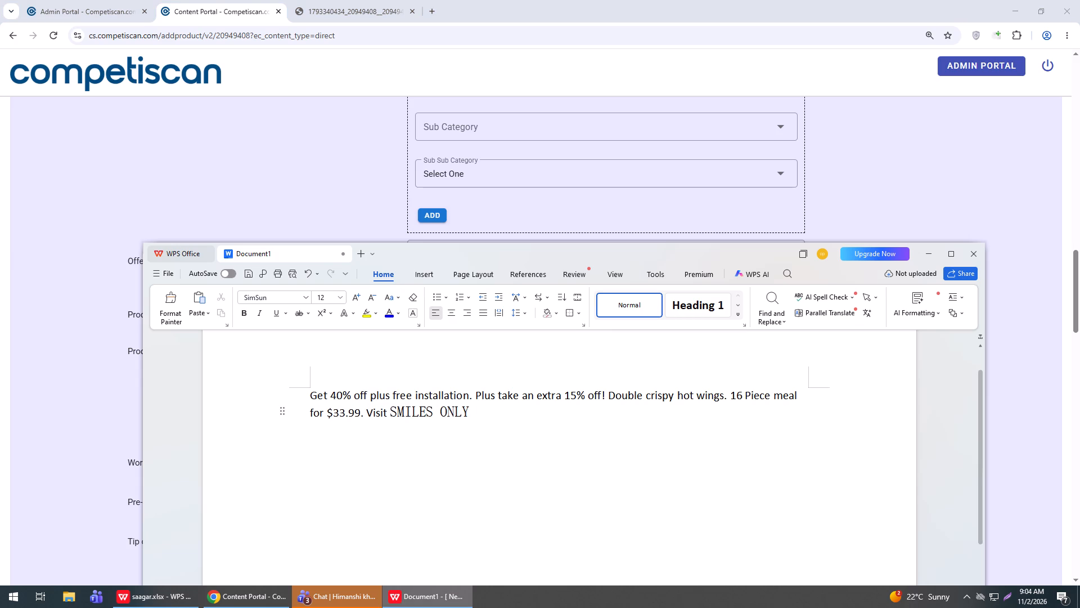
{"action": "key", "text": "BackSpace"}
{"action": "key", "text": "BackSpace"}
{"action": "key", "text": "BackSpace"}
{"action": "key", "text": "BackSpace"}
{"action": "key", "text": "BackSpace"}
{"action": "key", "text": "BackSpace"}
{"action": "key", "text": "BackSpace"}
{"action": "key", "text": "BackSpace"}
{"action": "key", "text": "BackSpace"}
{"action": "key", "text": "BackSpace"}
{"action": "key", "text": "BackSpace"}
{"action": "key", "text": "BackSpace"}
Copy the product name Save.com from the product record and paste it after "Visit" in the draft.
{"action": "key", "text": "alt+Tab"}
{"action": "left_click", "coordinate": [489, 299]}
{"action": "left_click_drag", "start_coordinate": [489, 305], "coordinate": [480, 306]}
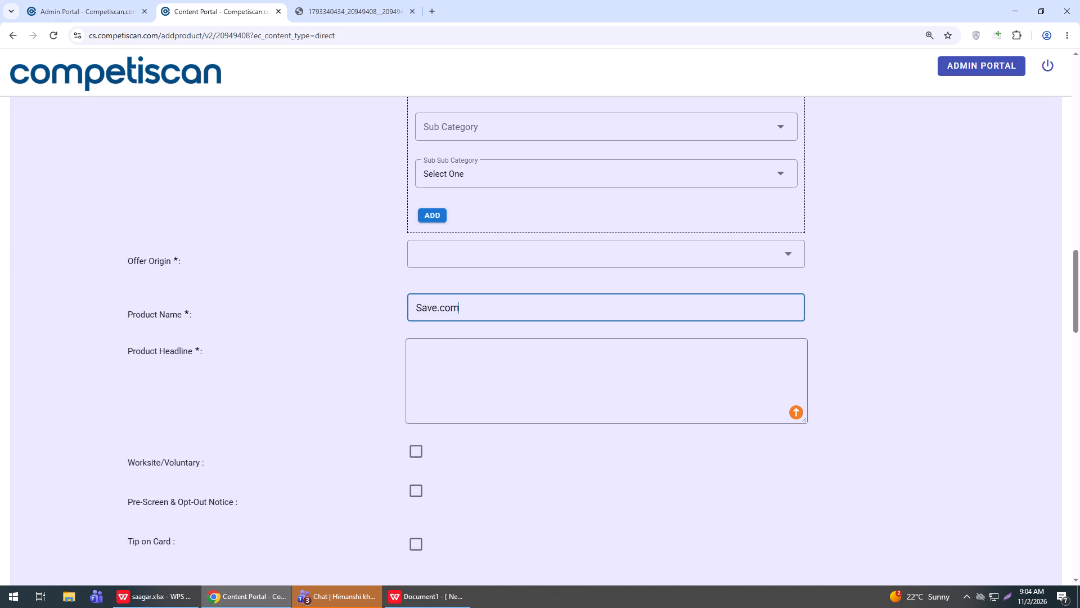
{"action": "left_click_drag", "start_coordinate": [480, 306], "coordinate": [316, 313]}
{"action": "key", "text": "ctrl+c"}
{"action": "key", "text": "alt+Tab"}
{"action": "key", "text": "ctrl+v"}
{"action": "key", "text": "space"}
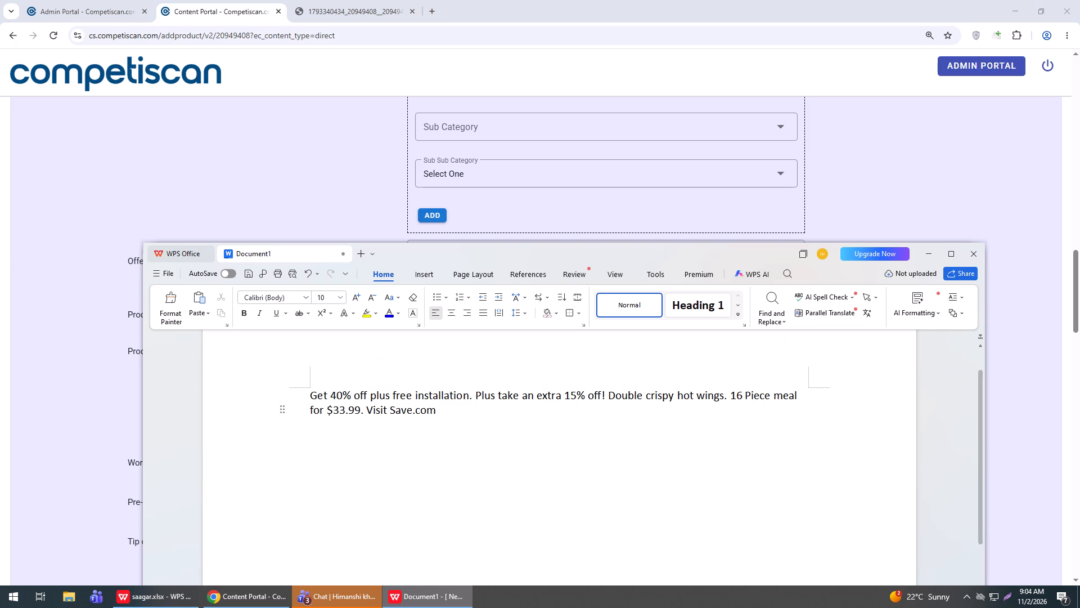
Complete the draft's last sentence with "for more information".
{"action": "type", "text": "for more informatin ="}
{"action": "key", "text": "BackSpace"}
{"action": "key", "text": "BackSpace"}
{"action": "key", "text": "BackSpace"}
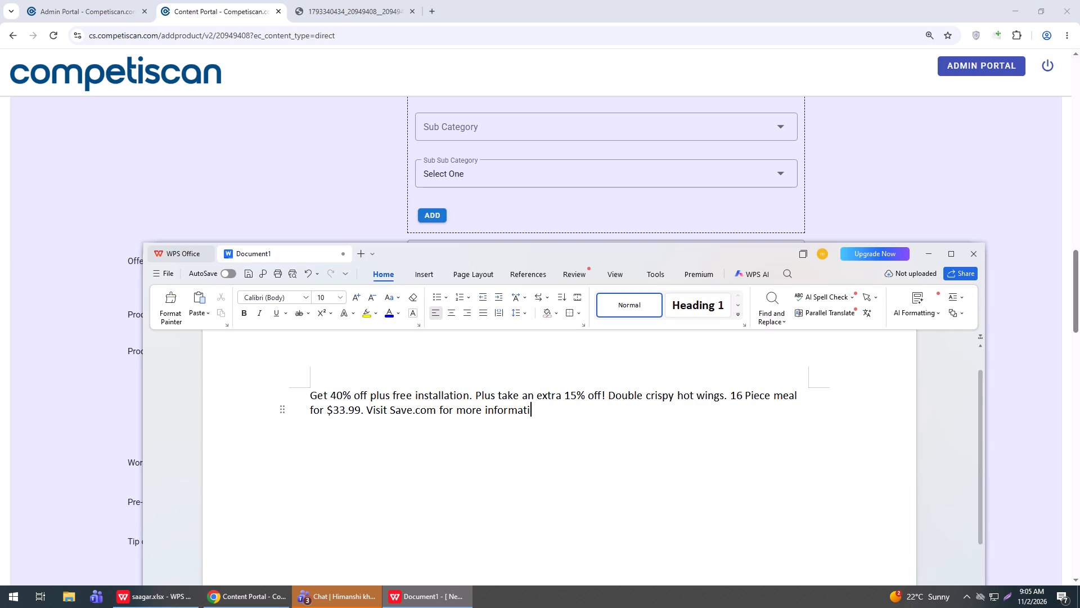
{"action": "key", "text": "BackSpace"}
{"action": "type", "text": "ion"}
{"action": "key", "text": "space"}
{"action": "key", "text": "BackSpace"}
Try to copy the whole draft into the product record's Product Headline field.
{"action": "left_click_drag", "start_coordinate": [549, 414], "coordinate": [298, 395]}
{"action": "key", "text": "ctrl+c"}
{"action": "key", "text": "alt+Tab"}
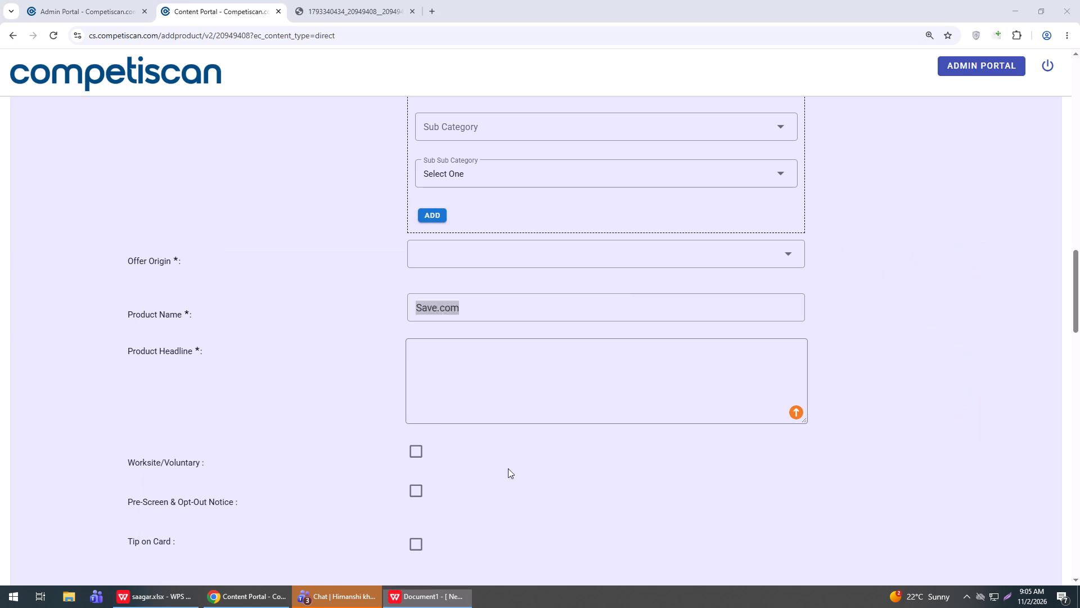
{"action": "left_click", "coordinate": [440, 417]}
{"action": "key", "text": "ctrl+v"}
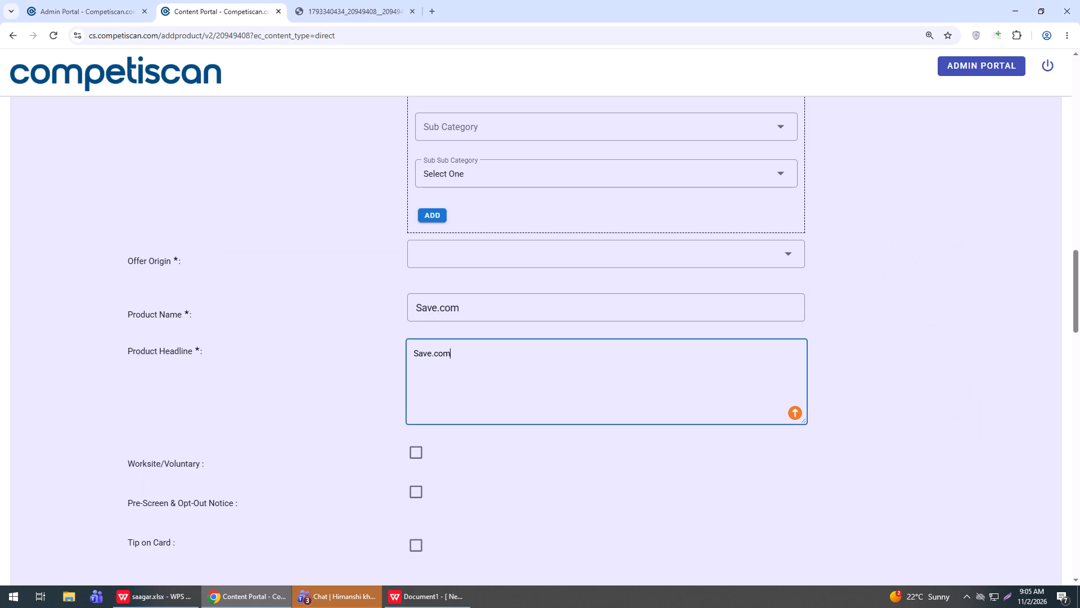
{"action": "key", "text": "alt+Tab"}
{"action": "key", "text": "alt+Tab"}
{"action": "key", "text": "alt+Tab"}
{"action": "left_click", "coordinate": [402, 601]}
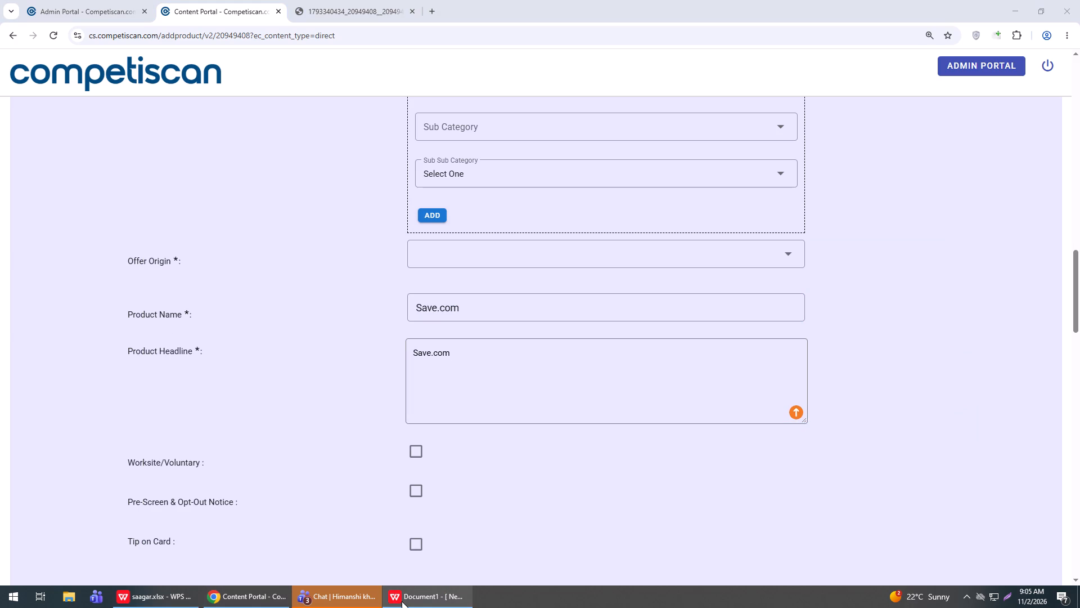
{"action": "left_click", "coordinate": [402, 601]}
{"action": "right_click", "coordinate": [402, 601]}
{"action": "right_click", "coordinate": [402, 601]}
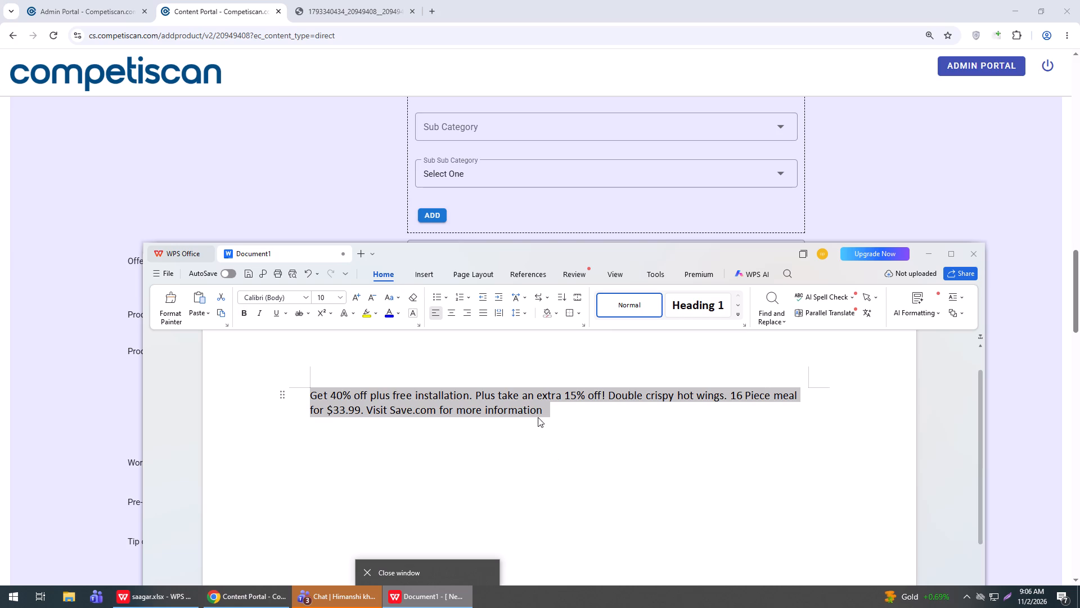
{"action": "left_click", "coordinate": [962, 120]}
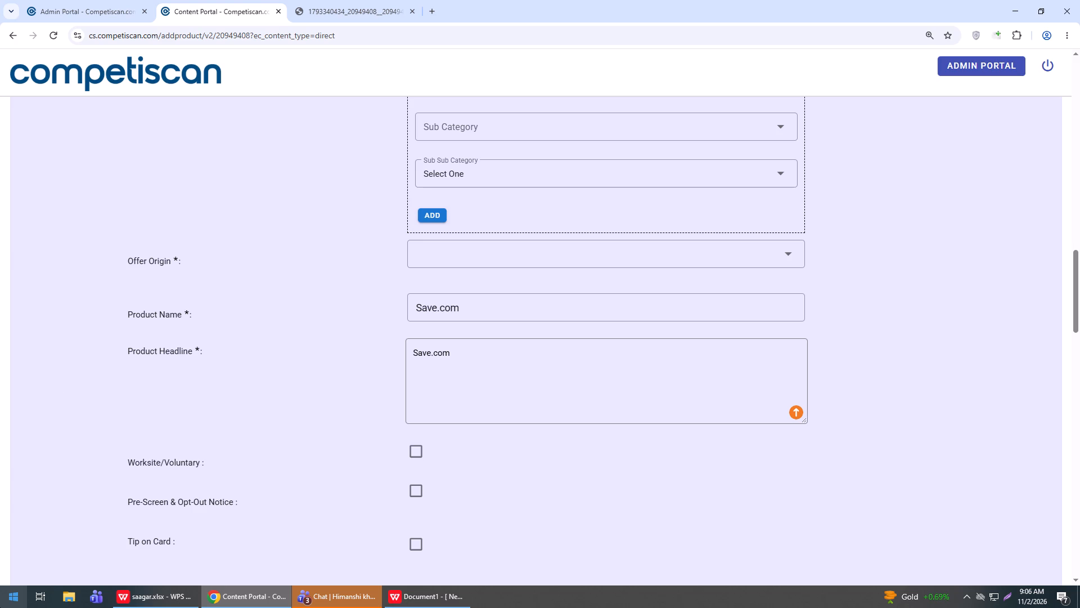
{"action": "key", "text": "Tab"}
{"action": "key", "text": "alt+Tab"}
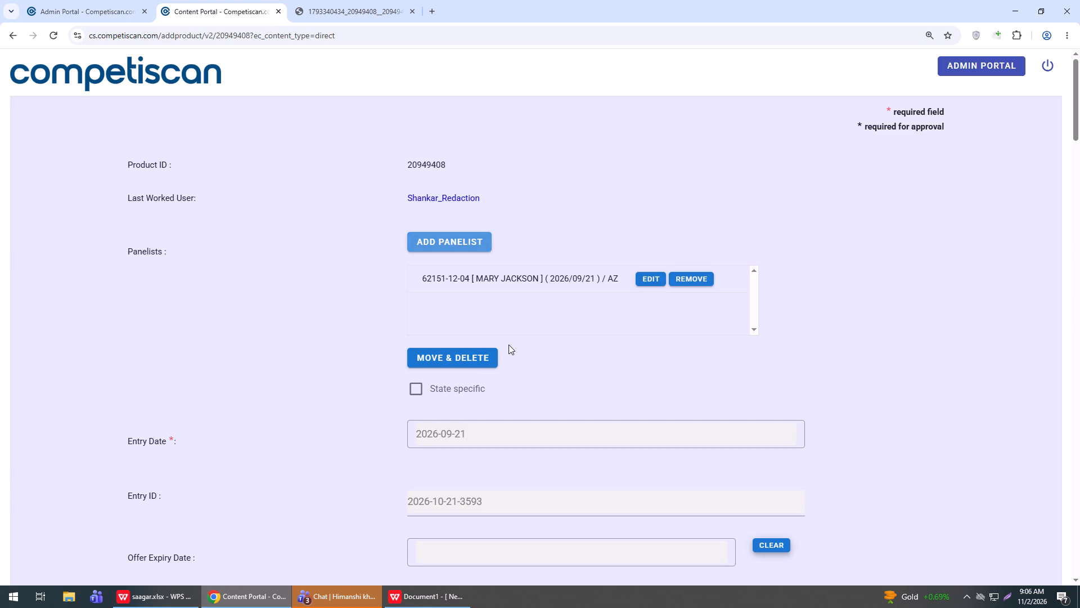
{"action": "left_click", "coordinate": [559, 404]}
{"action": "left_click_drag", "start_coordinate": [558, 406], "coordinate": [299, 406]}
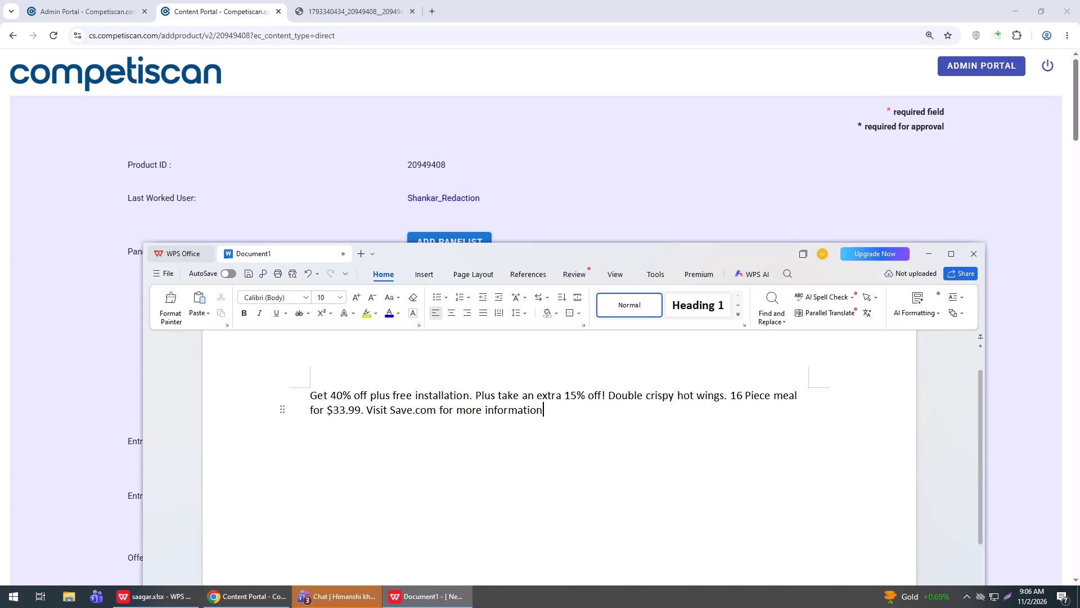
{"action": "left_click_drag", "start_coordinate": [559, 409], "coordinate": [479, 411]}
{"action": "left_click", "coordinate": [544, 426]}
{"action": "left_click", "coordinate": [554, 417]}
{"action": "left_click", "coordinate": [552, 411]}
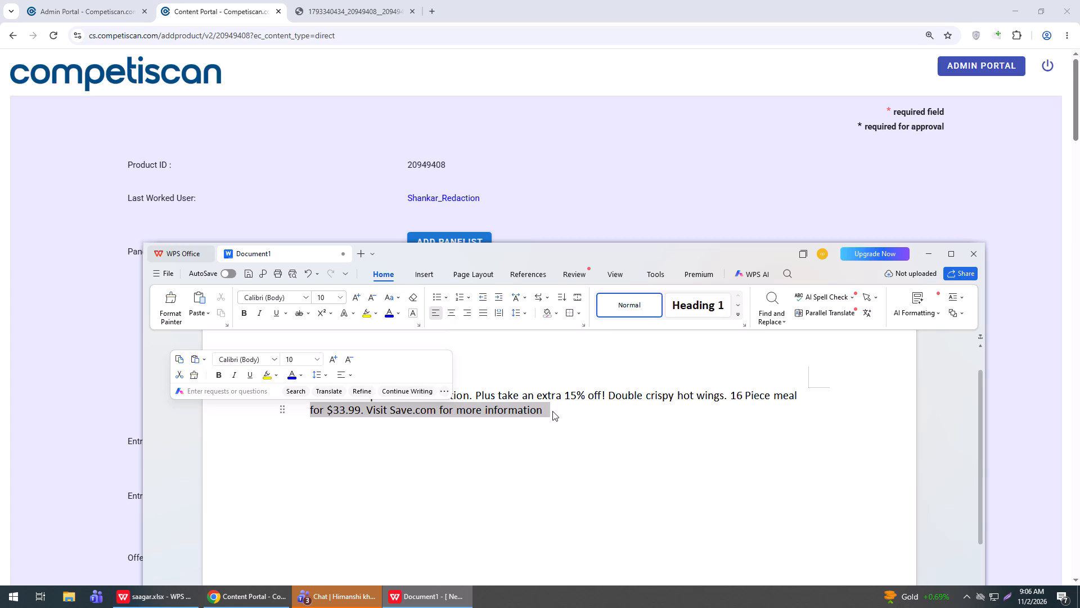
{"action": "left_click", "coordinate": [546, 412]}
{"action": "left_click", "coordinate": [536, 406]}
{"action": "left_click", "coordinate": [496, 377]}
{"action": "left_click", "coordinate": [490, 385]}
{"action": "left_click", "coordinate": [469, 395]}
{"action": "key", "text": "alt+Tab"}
Copy the complete draft text from Document1 and paste it over Save.com in the product record's Product Headline.
{"action": "key", "text": "alt+Tab"}
{"action": "left_click", "coordinate": [564, 422]}
{"action": "left_click", "coordinate": [489, 407]}
{"action": "left_click_drag", "start_coordinate": [309, 396], "coordinate": [442, 403]}
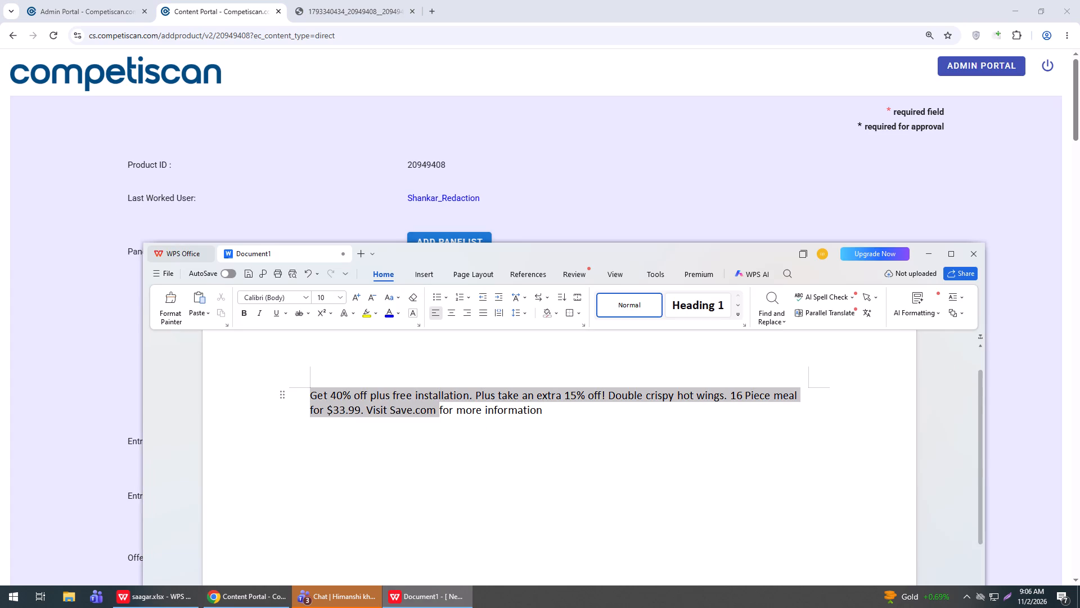
{"action": "left_click_drag", "start_coordinate": [442, 403], "coordinate": [541, 410]}
{"action": "key", "text": "ctrl+c"}
{"action": "key", "text": "alt+Tab"}
{"action": "scroll", "coordinate": [490, 418], "scroll_direction": "down", "scroll_amount": 4}
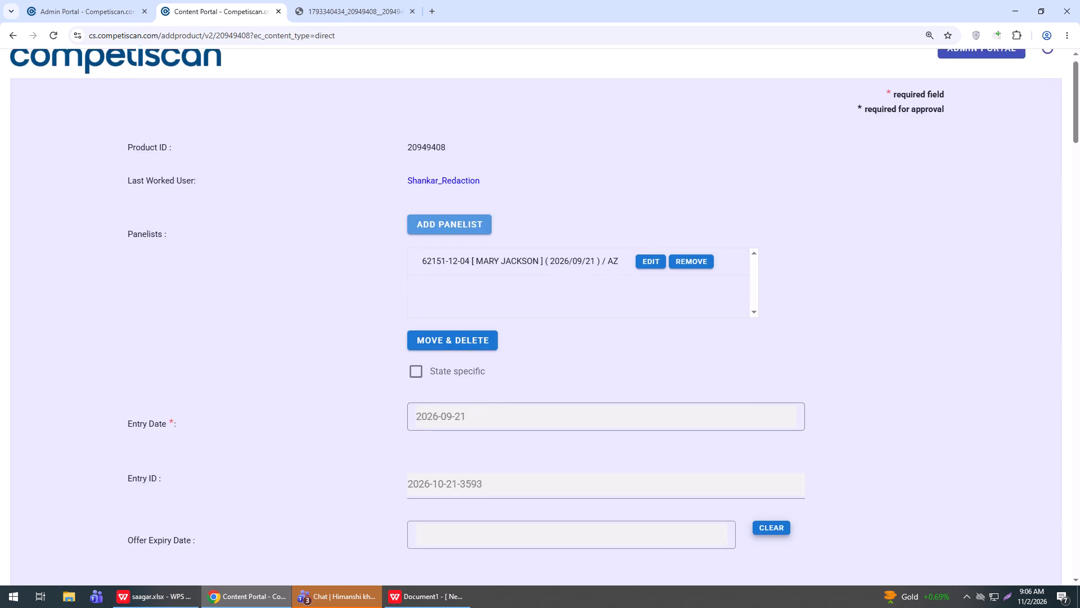
{"action": "scroll", "coordinate": [490, 421], "scroll_direction": "down", "scroll_amount": 5}
{"action": "scroll", "coordinate": [458, 316], "scroll_direction": "down", "scroll_amount": 14}
{"action": "left_click_drag", "start_coordinate": [480, 308], "coordinate": [350, 312]}
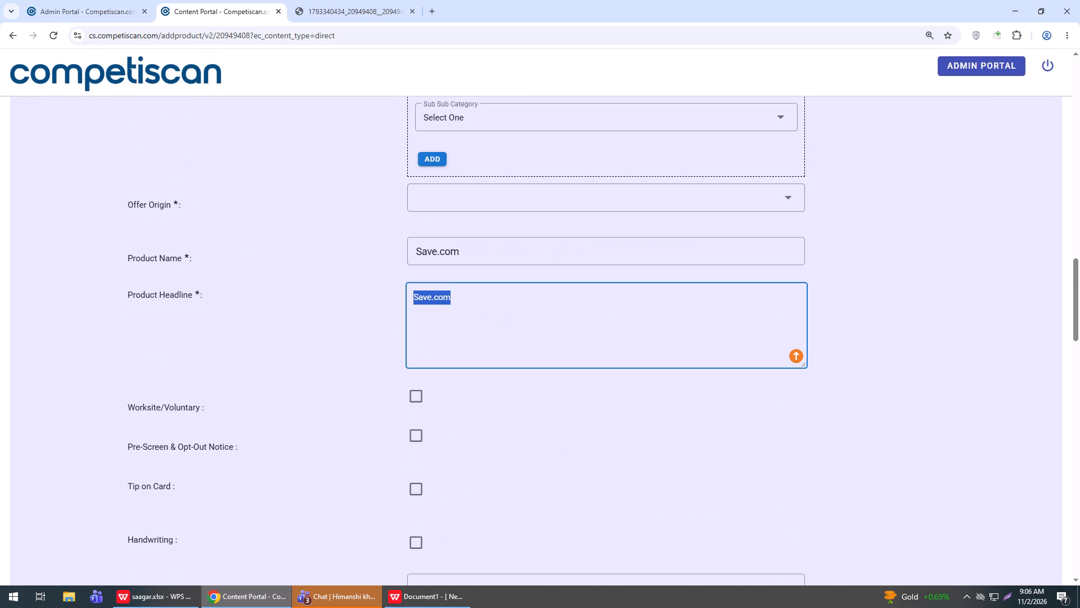
{"action": "key", "text": "ctrl+v"}
Check the first page of the mailer PDF and set the record's Response Mechanism to URL/Website.
{"action": "scroll", "coordinate": [469, 254], "scroll_direction": "down", "scroll_amount": 4}
{"action": "left_click", "coordinate": [312, 0]}
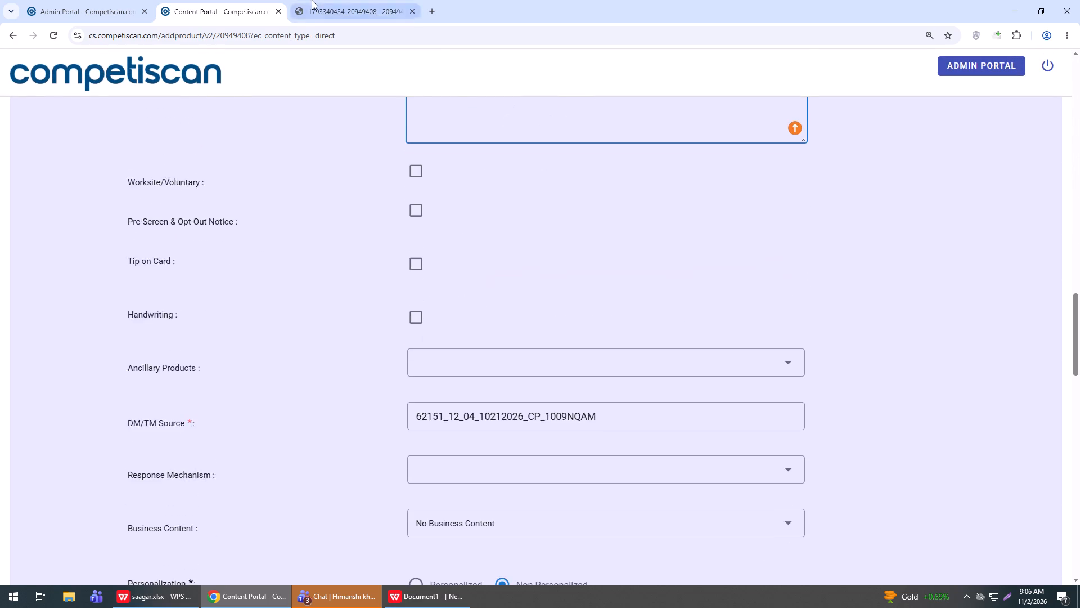
{"action": "scroll", "coordinate": [485, 417], "scroll_direction": "up", "scroll_amount": 15}
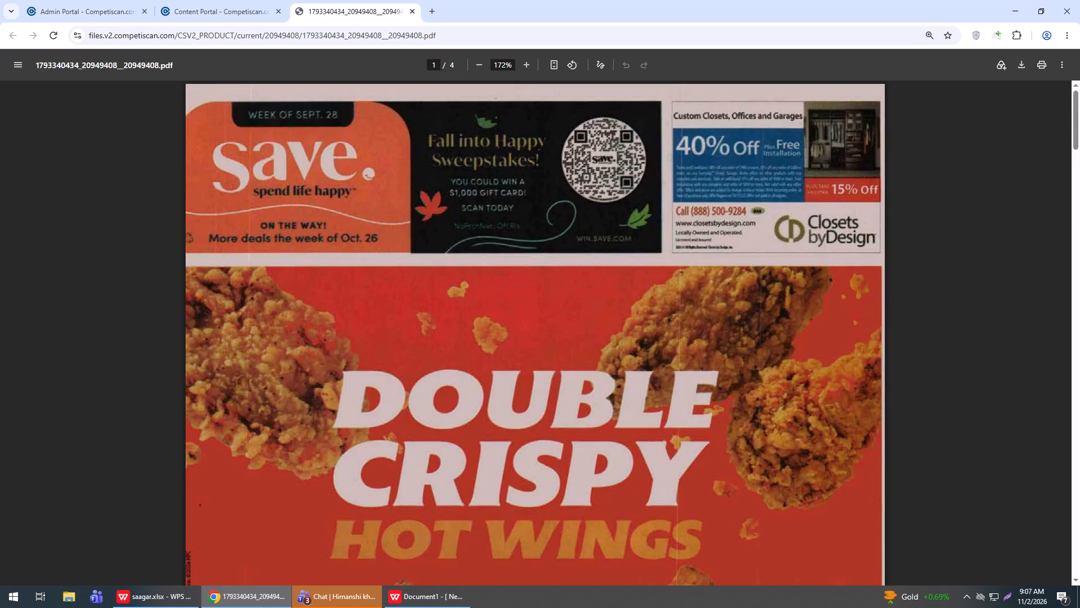
{"action": "left_click", "coordinate": [218, 0]}
{"action": "scroll", "coordinate": [512, 267], "scroll_direction": "down", "scroll_amount": 5}
{"action": "left_click", "coordinate": [480, 174]}
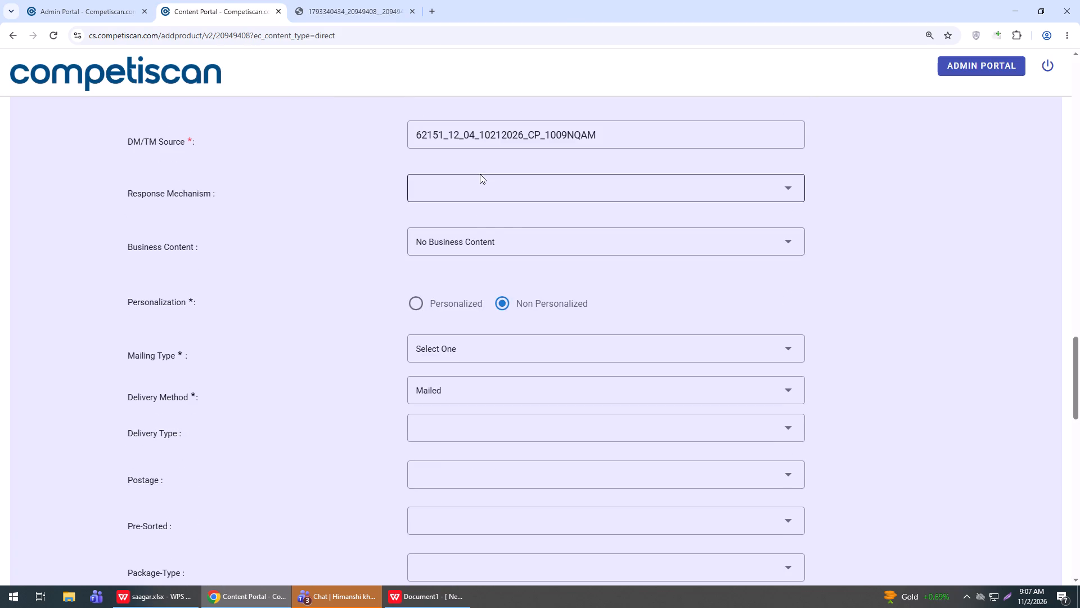
{"action": "scroll", "coordinate": [490, 285], "scroll_direction": "down", "scroll_amount": 7}
{"action": "left_click", "coordinate": [480, 370]}
{"action": "left_click", "coordinate": [933, 311]}
Set the record's Mailing Type to Acquisition and Delivery Method to Shared Mail.
{"action": "scroll", "coordinate": [823, 318], "scroll_direction": "down", "scroll_amount": 2}
{"action": "scroll", "coordinate": [492, 306], "scroll_direction": "up", "scroll_amount": 2}
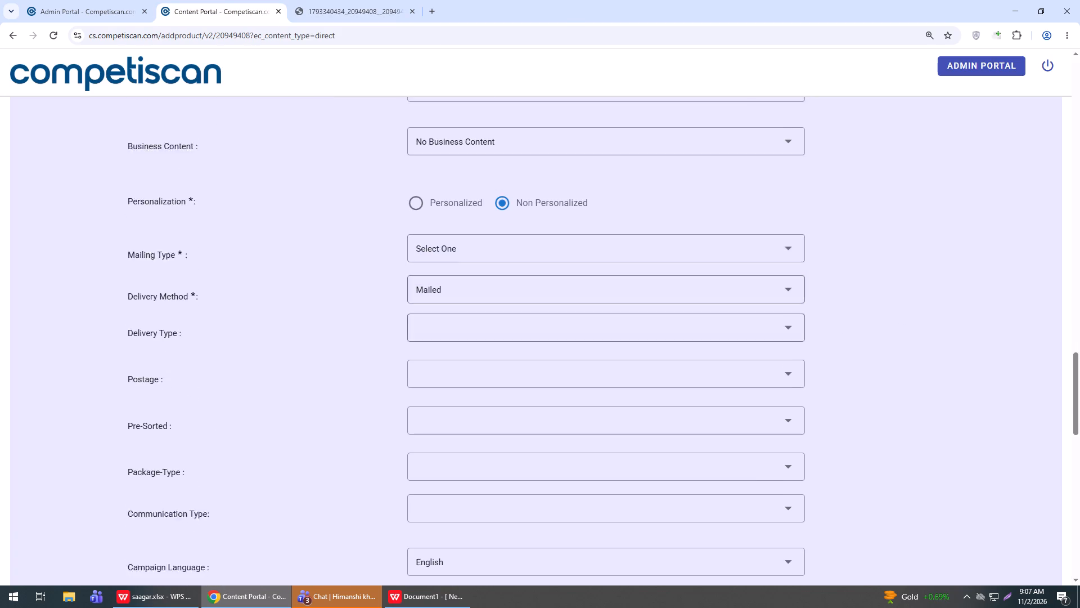
{"action": "scroll", "coordinate": [453, 207], "scroll_direction": "down", "scroll_amount": 2}
{"action": "left_click", "coordinate": [472, 252]}
{"action": "left_click", "coordinate": [454, 276]}
{"action": "left_click", "coordinate": [452, 290]}
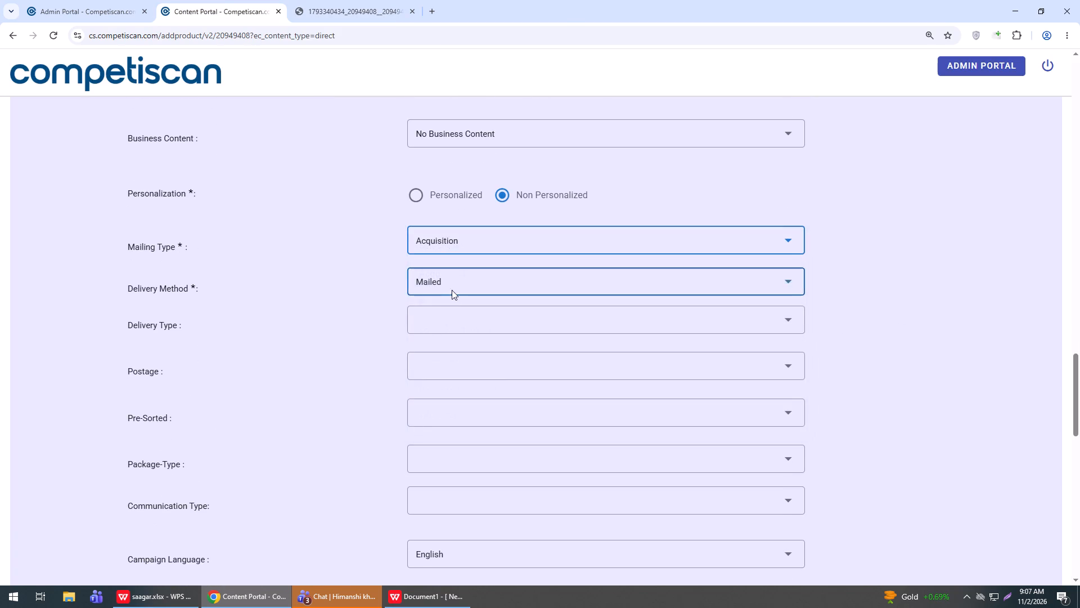
{"action": "left_click", "coordinate": [446, 379]}
Check the mailer's last page for postage, and set Delivery Type Marketing Mail/Standard, Postage Company Name, Pre-Sorted Yes and Package-Type Self-Mailer.
{"action": "left_click", "coordinate": [336, 0]}
{"action": "scroll", "coordinate": [675, 277], "scroll_direction": "up", "scroll_amount": 8}
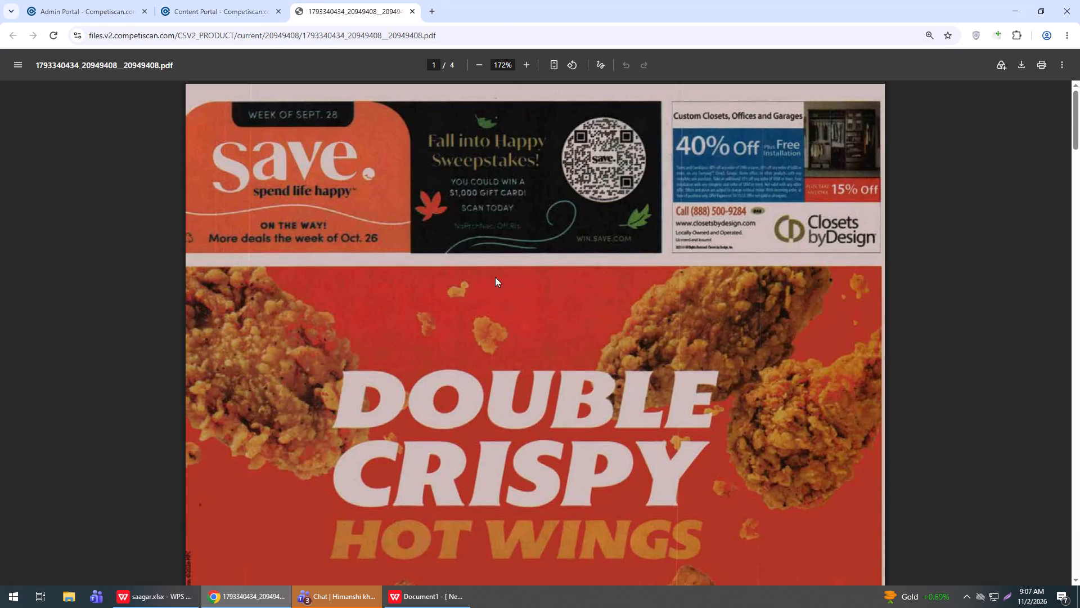
{"action": "scroll", "coordinate": [462, 302], "scroll_direction": "down", "scroll_amount": 7}
{"action": "left_click_drag", "start_coordinate": [1079, 163], "coordinate": [1079, 575]}
{"action": "scroll", "coordinate": [458, 476], "scroll_direction": "down", "scroll_amount": 5}
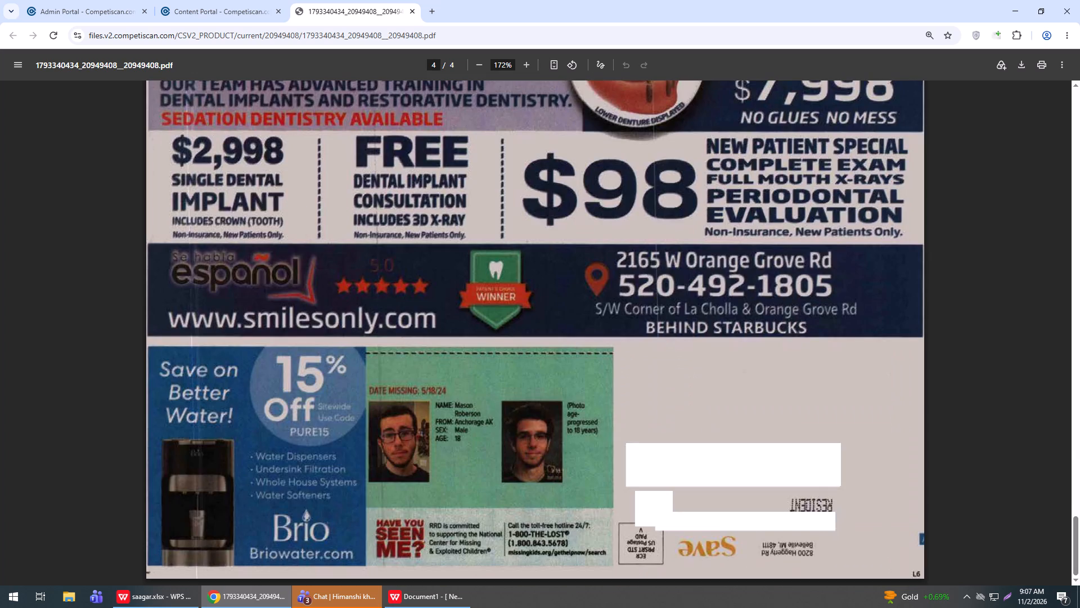
{"action": "left_click", "coordinate": [191, 0]}
{"action": "left_click", "coordinate": [523, 324]}
{"action": "left_click", "coordinate": [474, 382]}
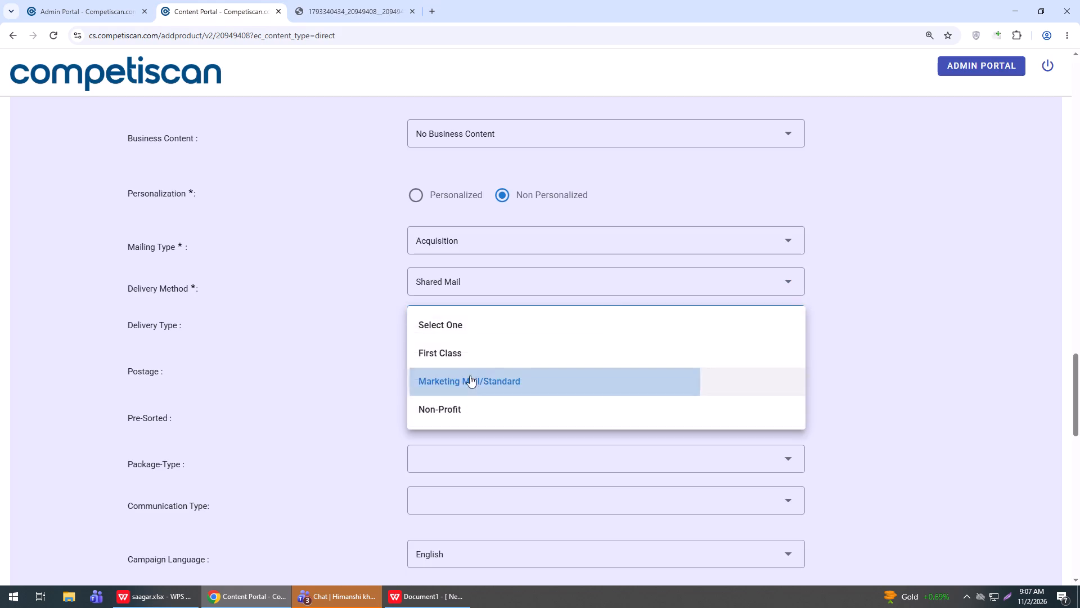
{"action": "left_click", "coordinate": [460, 364]}
{"action": "left_click", "coordinate": [453, 395]}
{"action": "left_click", "coordinate": [450, 408]}
{"action": "left_click", "coordinate": [440, 506]}
{"action": "left_click", "coordinate": [442, 468]}
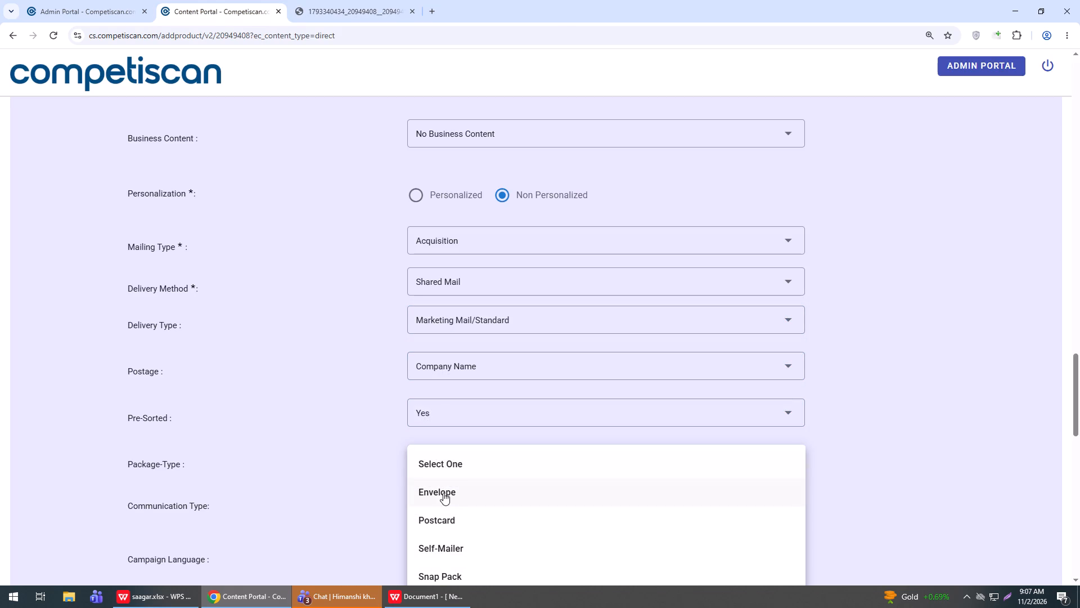
{"action": "left_click", "coordinate": [443, 558]}
{"action": "scroll", "coordinate": [495, 448], "scroll_direction": "down", "scroll_amount": 3}
{"action": "scroll", "coordinate": [402, 360], "scroll_direction": "down", "scroll_amount": 7}
{"action": "left_click_drag", "start_coordinate": [441, 491], "coordinate": [445, 507]}
{"action": "left_click", "coordinate": [445, 507]}
{"action": "type", "text": "www.save.com"}
Copy the product name Save.com into the Company Name cell beside record 20949408's URL in saagar.xlsx.
{"action": "scroll", "coordinate": [945, 428], "scroll_direction": "up", "scroll_amount": 10}
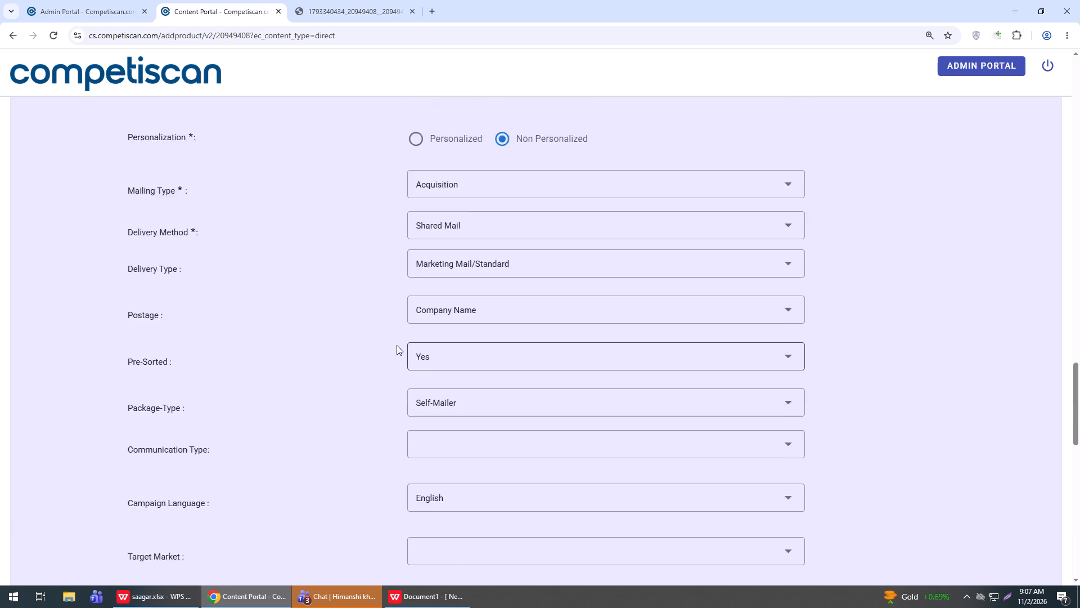
{"action": "scroll", "coordinate": [397, 345], "scroll_direction": "up", "scroll_amount": 13}
{"action": "left_click_drag", "start_coordinate": [505, 369], "coordinate": [375, 386]}
{"action": "key", "text": "ctrl+c"}
{"action": "left_click", "coordinate": [429, 593]}
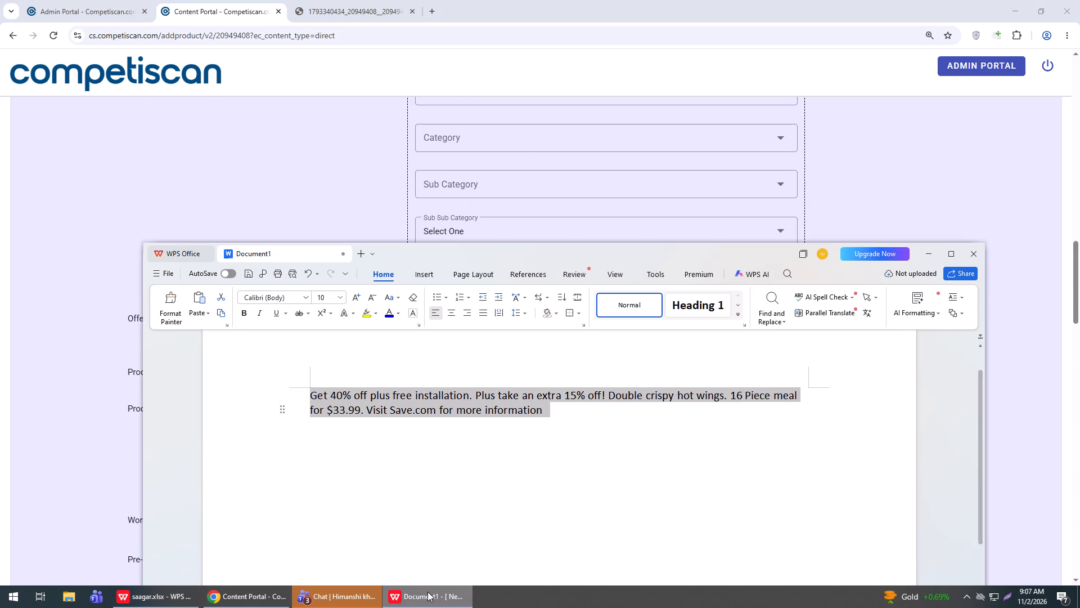
{"action": "key", "text": "alt+Tab"}
{"action": "left_click", "coordinate": [169, 601]}
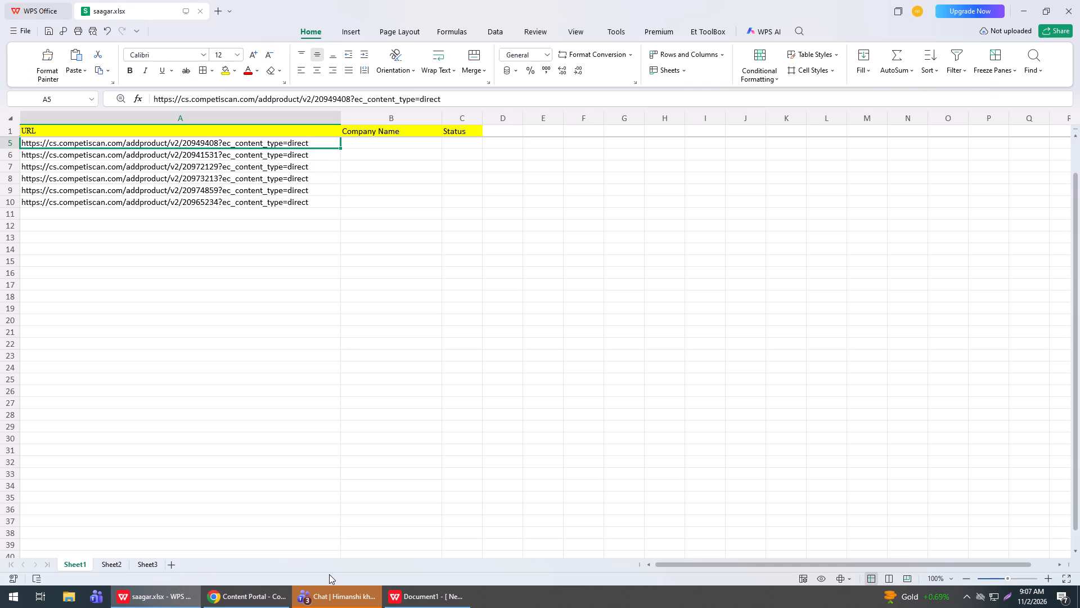
{"action": "key", "text": "Right"}
{"action": "key", "text": "ctrl+v"}
Copy the URL of the next record, 20941531, from the URL column of saagar.xlsx.
{"action": "key", "text": "Down"}
{"action": "key", "text": "Left"}
{"action": "key", "text": "ctrl+c"}
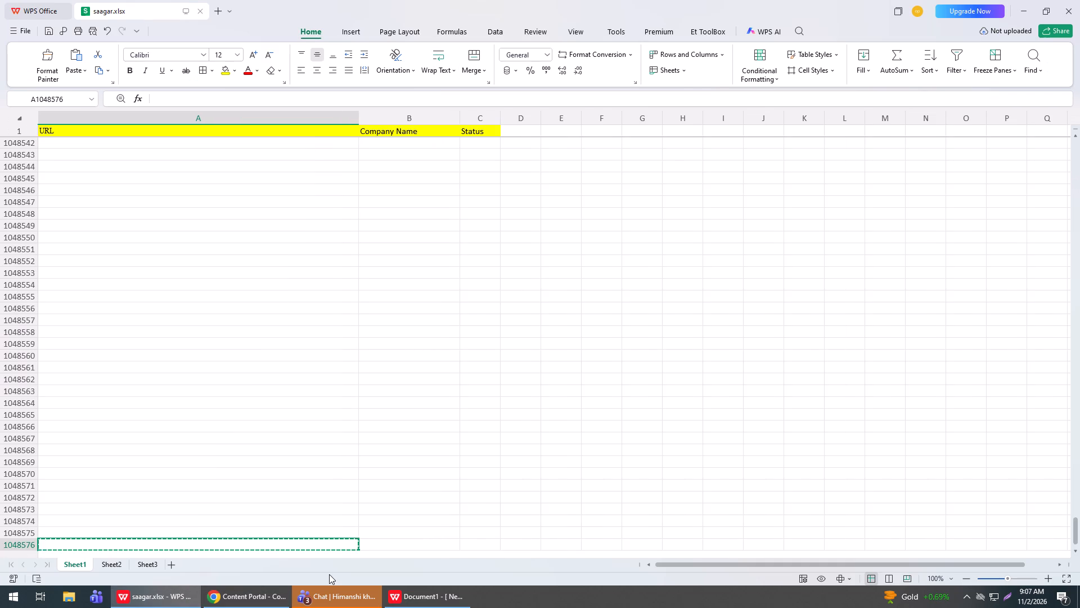
{"action": "key", "text": "ctrl+Up"}
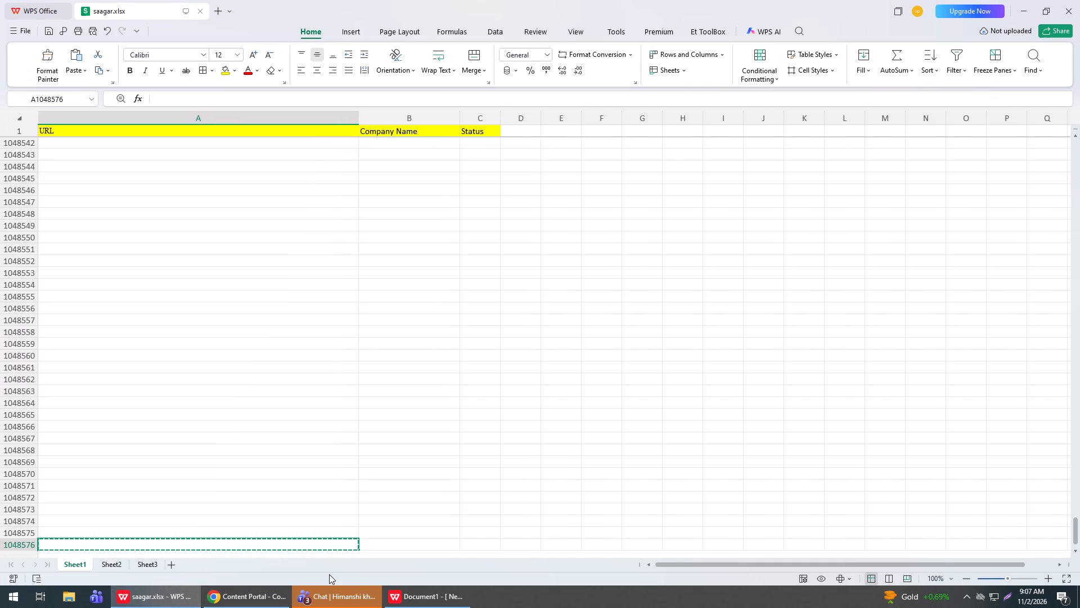
{"action": "key", "text": "Right"}
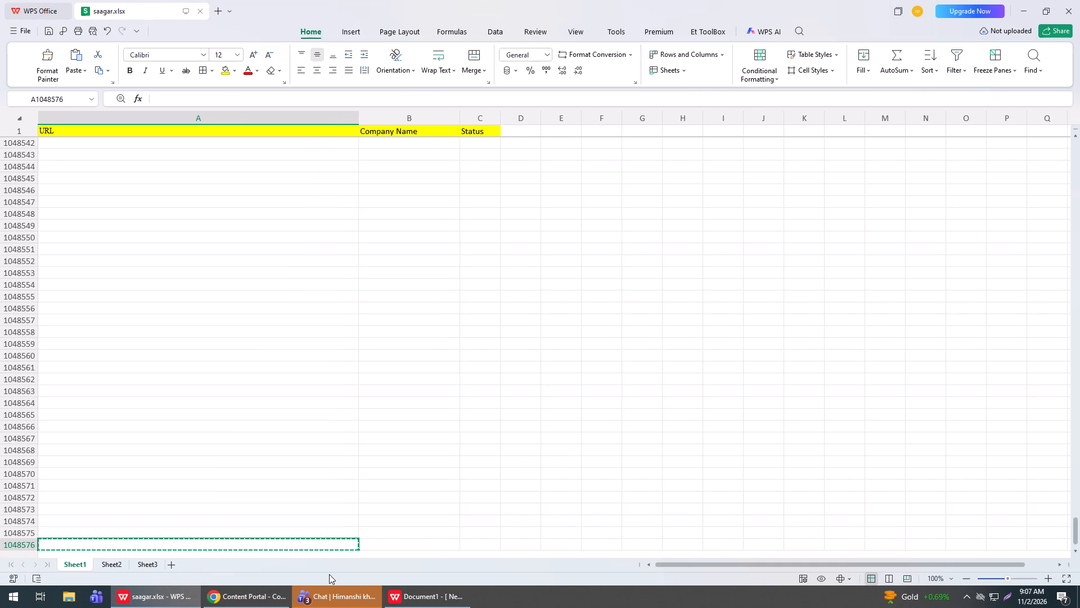
{"action": "key", "text": "ctrl+Up"}
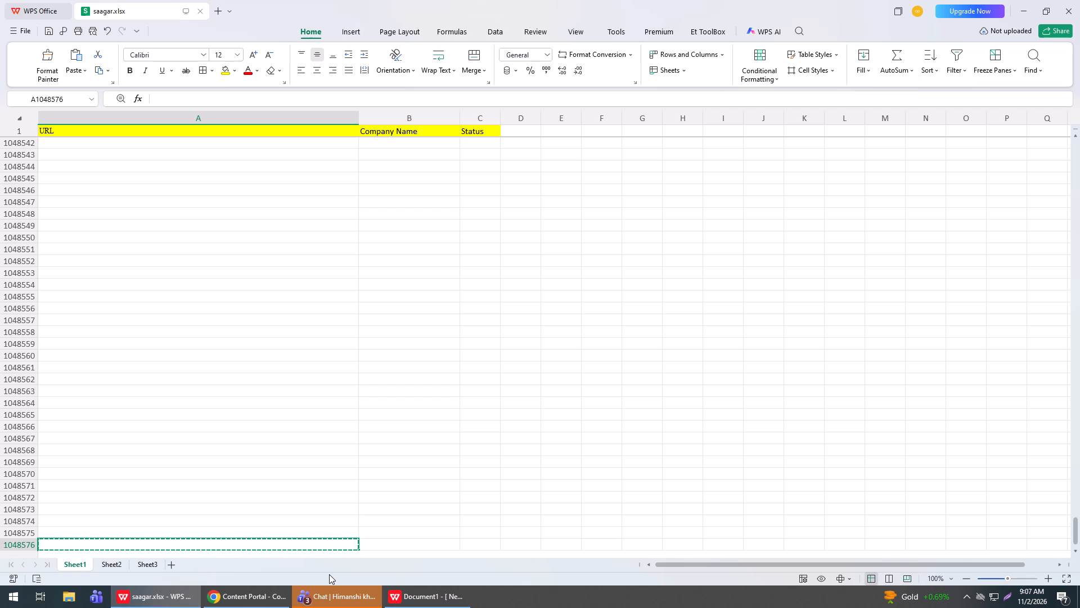
{"action": "key", "text": "alt+Tab"}
{"action": "key", "text": "alt+Tab"}
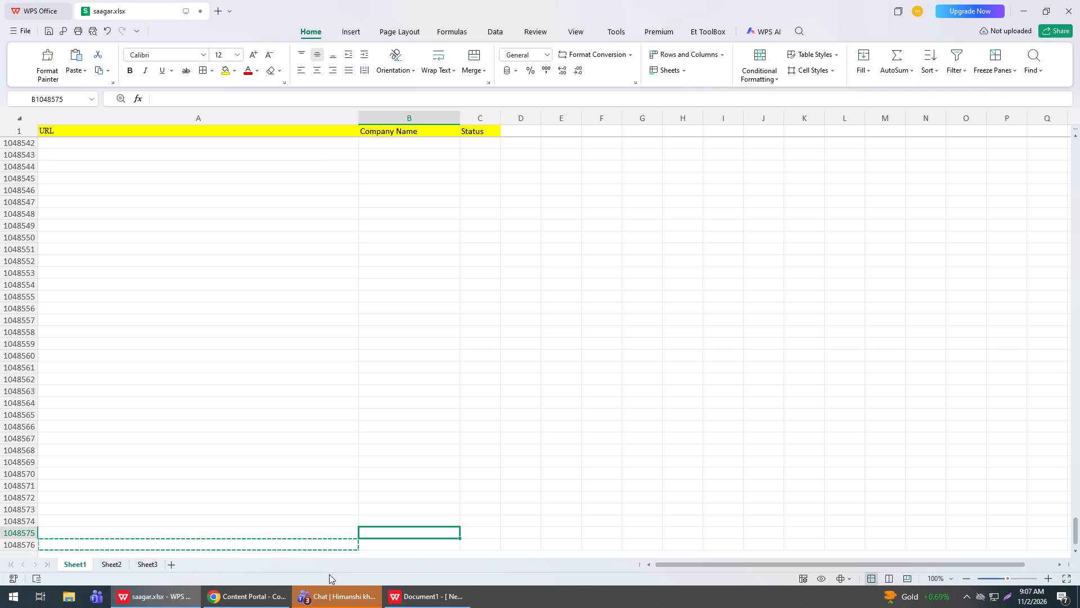
{"action": "key", "text": "ctrl+Up"}
{"action": "key", "text": "Down"}
{"action": "key", "text": "Left"}
{"action": "key", "text": "ctrl+c"}
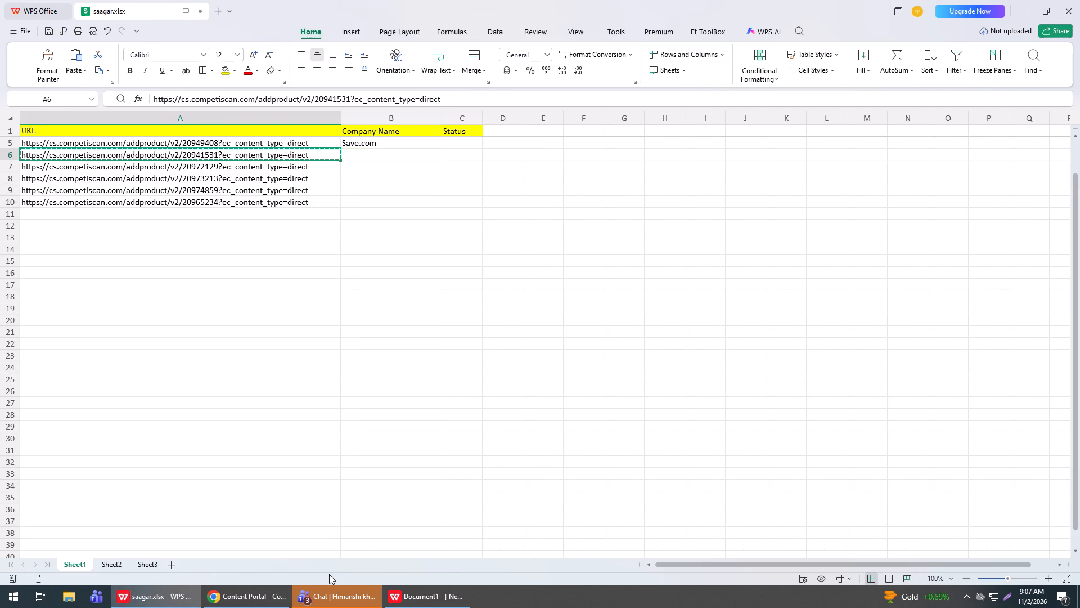
Look through the filled-in fields of product record 20949408 in the browser and set its Product Status to Approved.
{"action": "key", "text": "alt+Tab"}
{"action": "scroll", "coordinate": [527, 275], "scroll_direction": "up", "scroll_amount": 20}
{"action": "scroll", "coordinate": [527, 275], "scroll_direction": "up", "scroll_amount": 3}
{"action": "scroll", "coordinate": [573, 207], "scroll_direction": "down", "scroll_amount": 2}
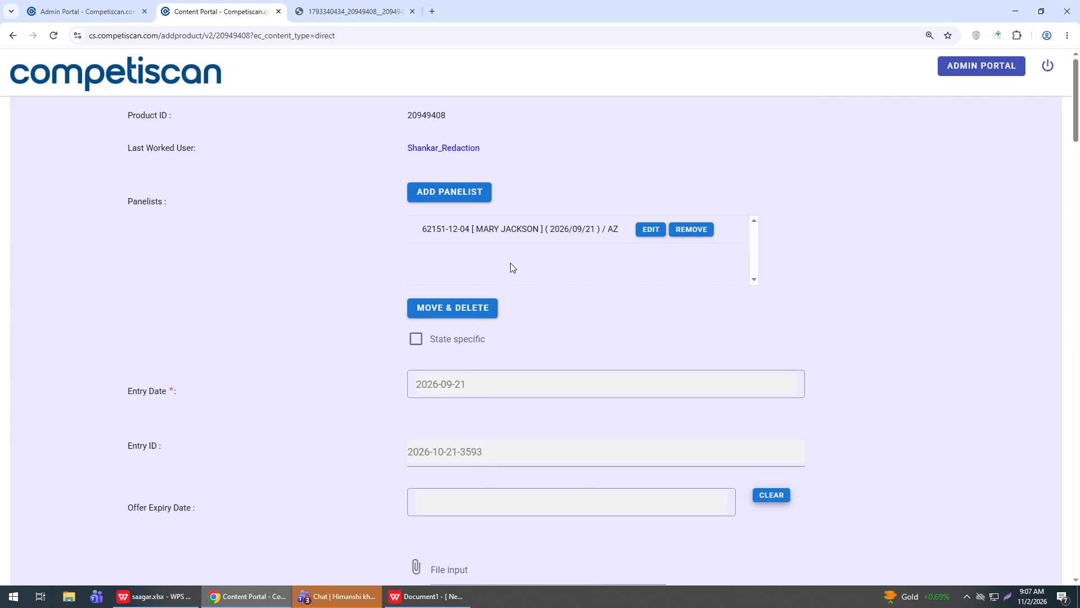
{"action": "scroll", "coordinate": [510, 263], "scroll_direction": "down", "scroll_amount": 15}
{"action": "scroll", "coordinate": [424, 278], "scroll_direction": "down", "scroll_amount": 12}
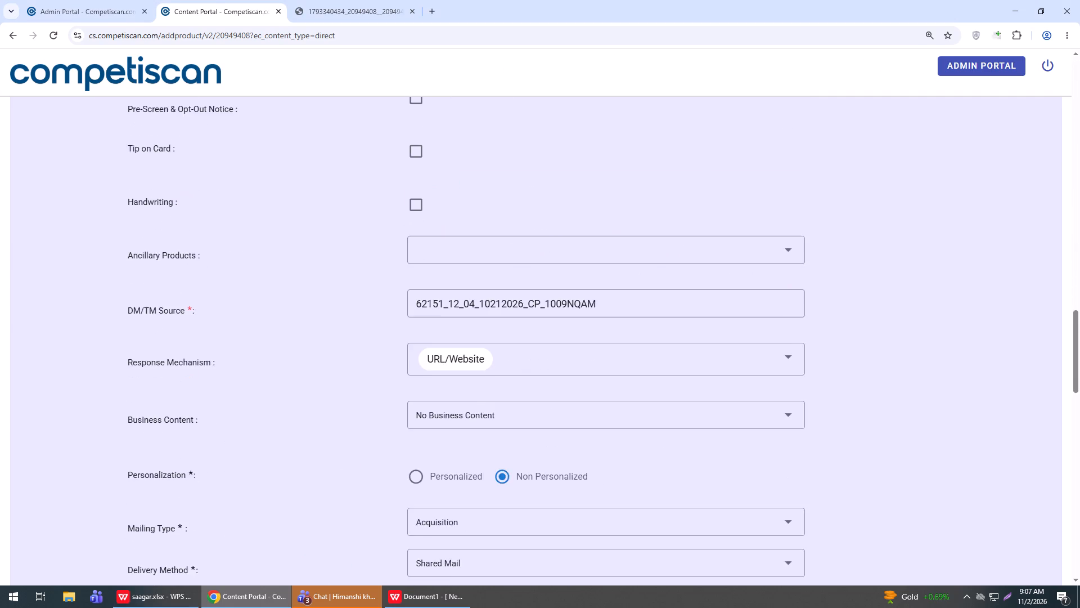
{"action": "scroll", "coordinate": [424, 278], "scroll_direction": "down", "scroll_amount": 13}
{"action": "scroll", "coordinate": [424, 278], "scroll_direction": "down", "scroll_amount": 10}
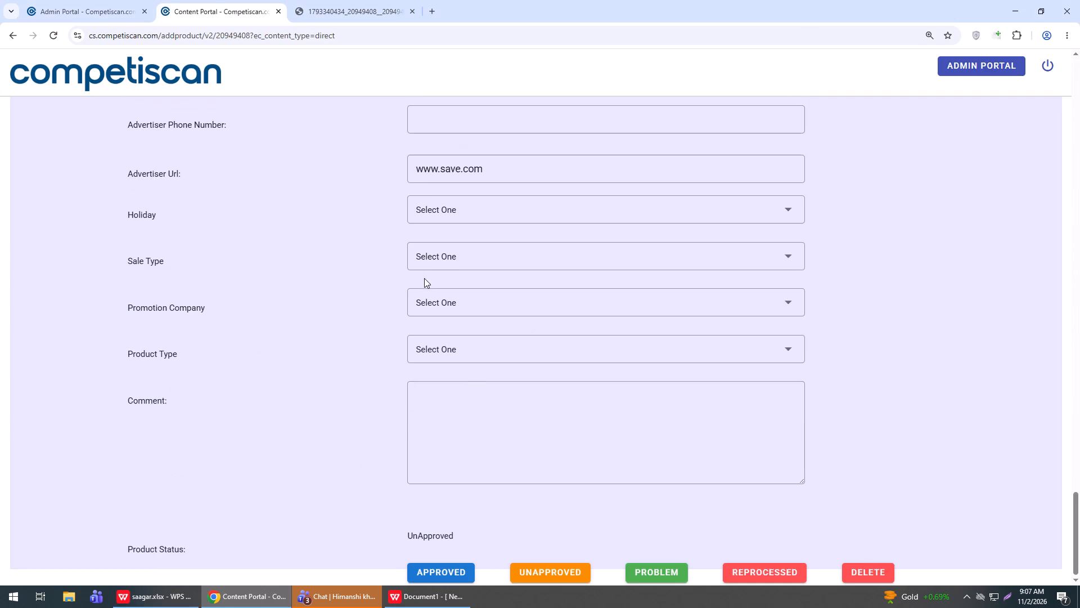
{"action": "scroll", "coordinate": [424, 278], "scroll_direction": "down", "scroll_amount": 7}
{"action": "left_click", "coordinate": [452, 576]}
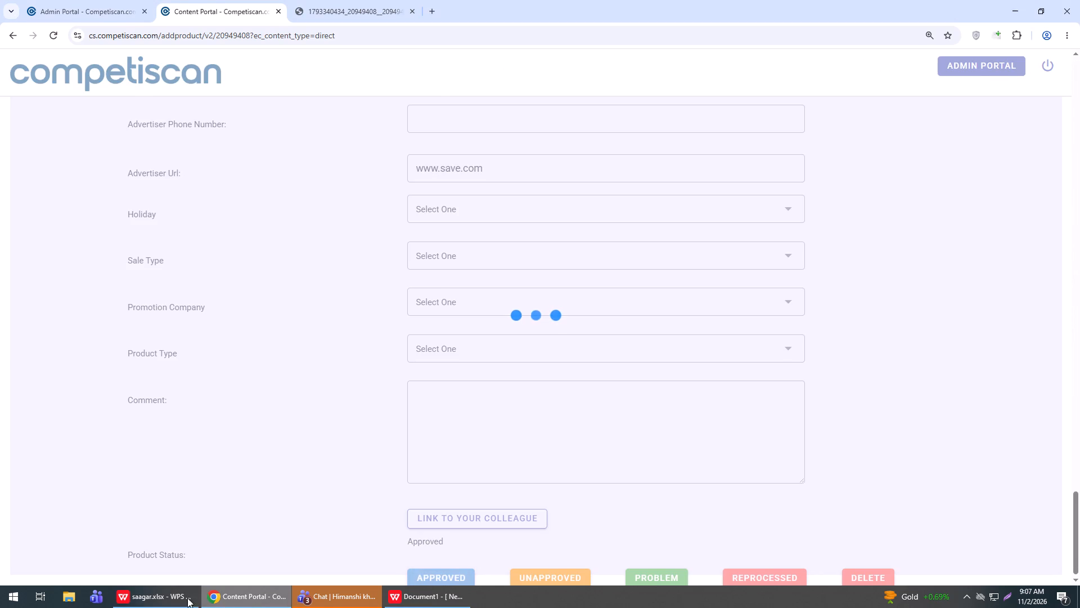
{"action": "left_click", "coordinate": [156, 597]}
{"action": "key", "text": "ctrl+c"}
{"action": "key", "text": "alt+Tab"}
{"action": "left_click", "coordinate": [328, 0]}
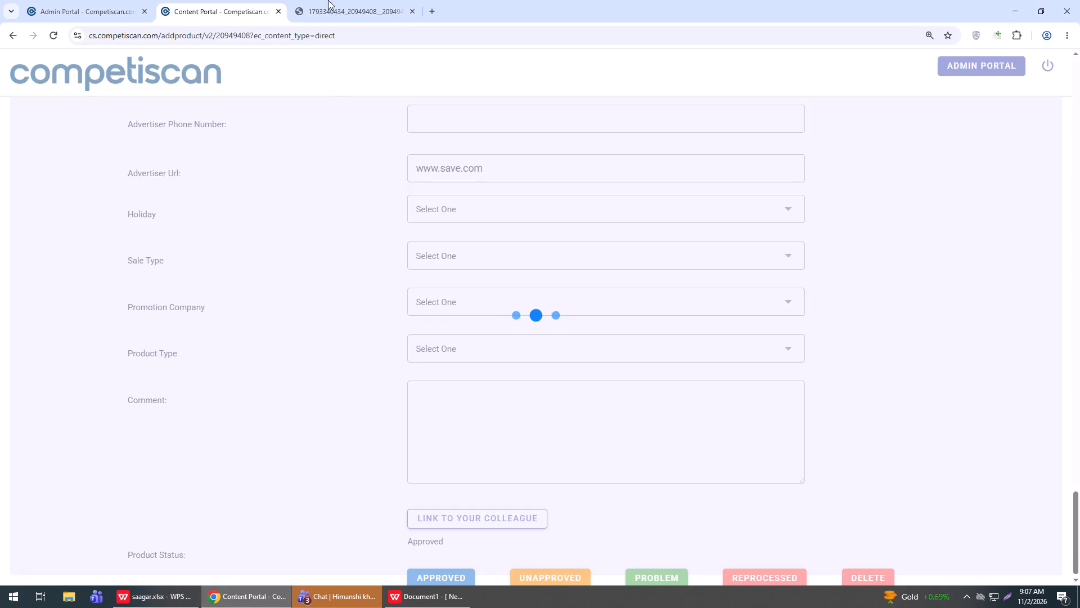
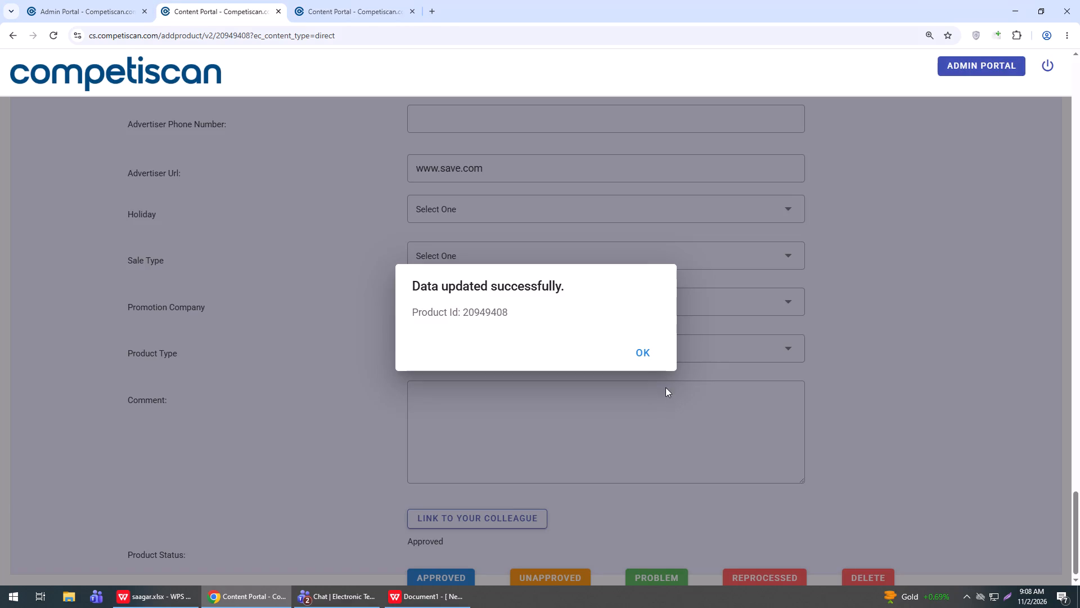
Acknowledge the update confirmation for product record 20949408.
{"action": "left_click", "coordinate": [645, 371]}
{"action": "left_click", "coordinate": [643, 350]}
Open the mailer PDF of record 20941531 from its Content Portal page.
{"action": "left_click", "coordinate": [173, 0]}
{"action": "left_click", "coordinate": [283, 0]}
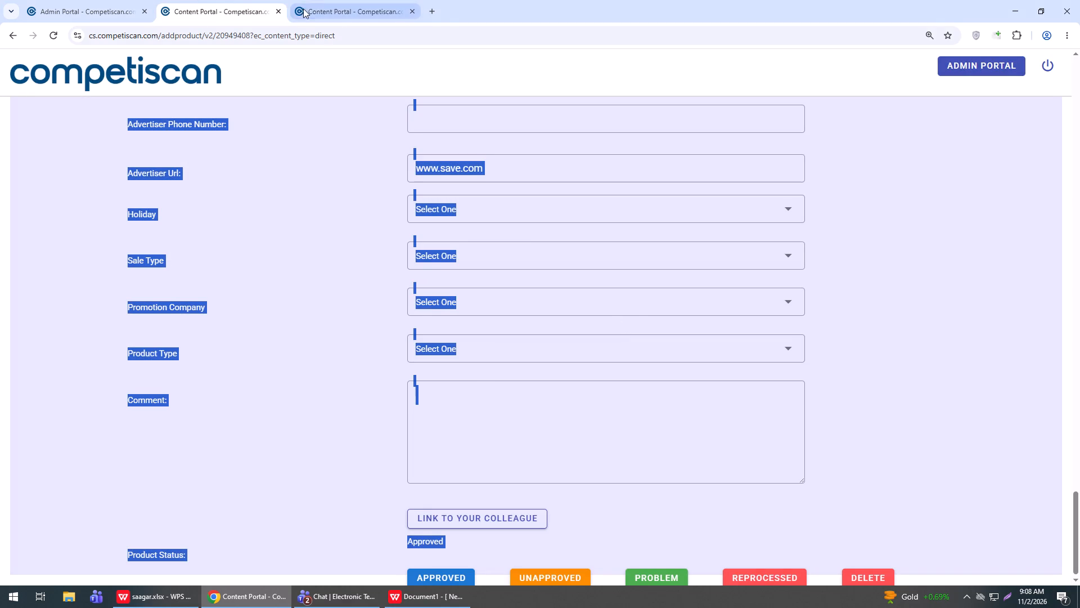
{"action": "left_click", "coordinate": [307, 8]}
{"action": "left_click", "coordinate": [536, 325]}
{"action": "left_click", "coordinate": [542, 315]}
Return to product record 20949408 and set its Product Status to Approved again.
{"action": "left_click", "coordinate": [188, 0]}
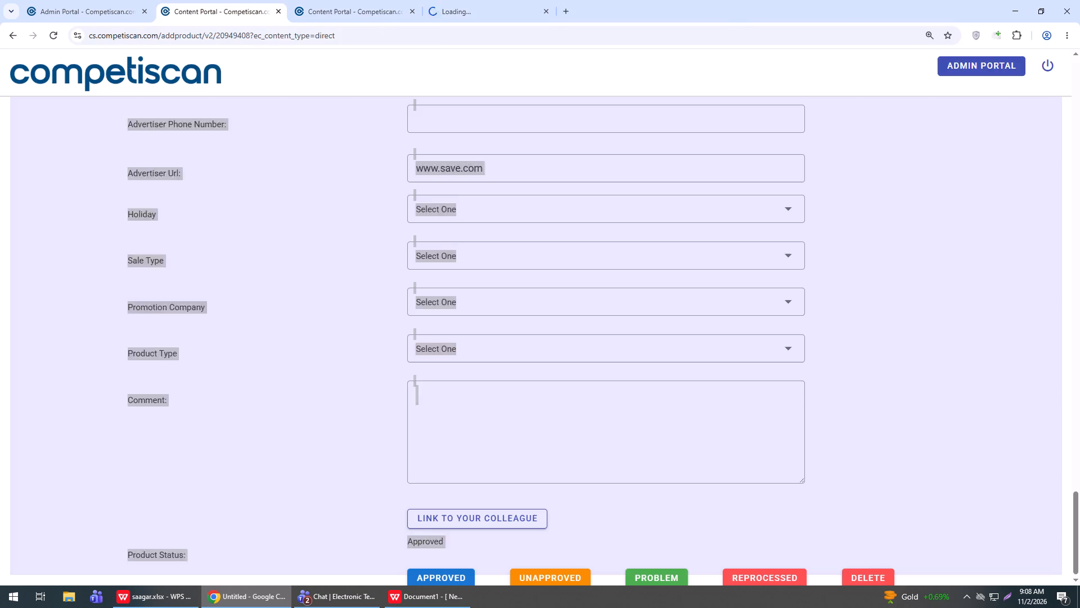
{"action": "left_click", "coordinate": [438, 576]}
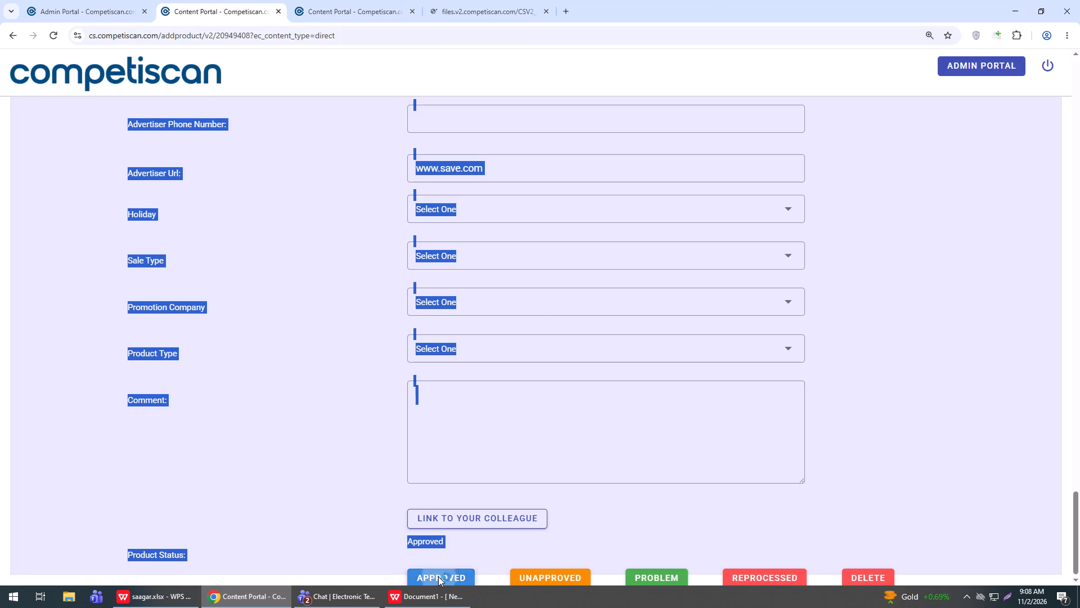
{"action": "left_click", "coordinate": [361, 0]}
{"action": "left_click", "coordinate": [495, 0]}
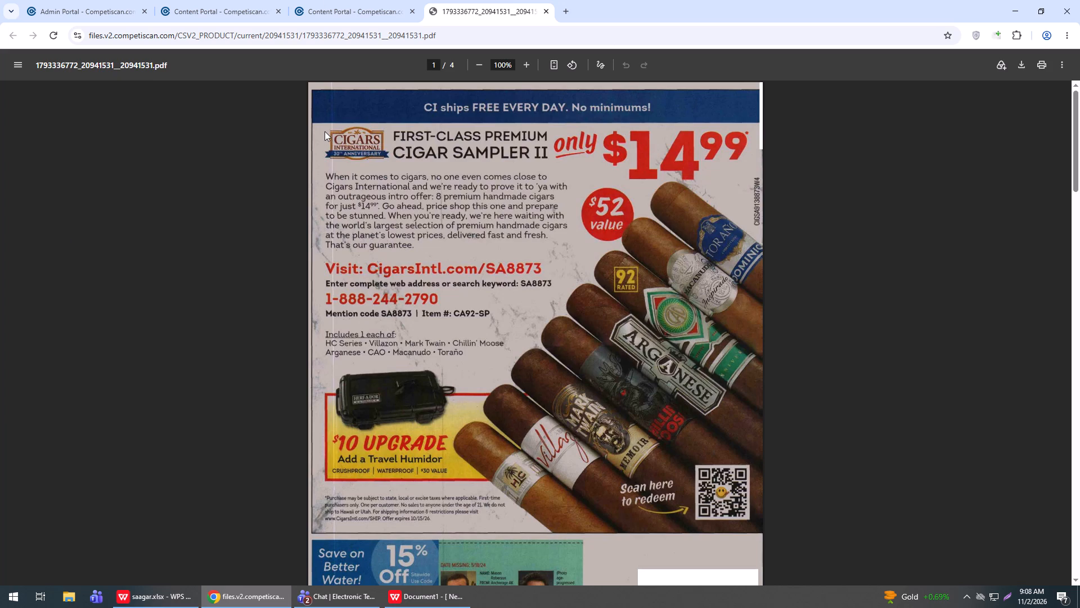
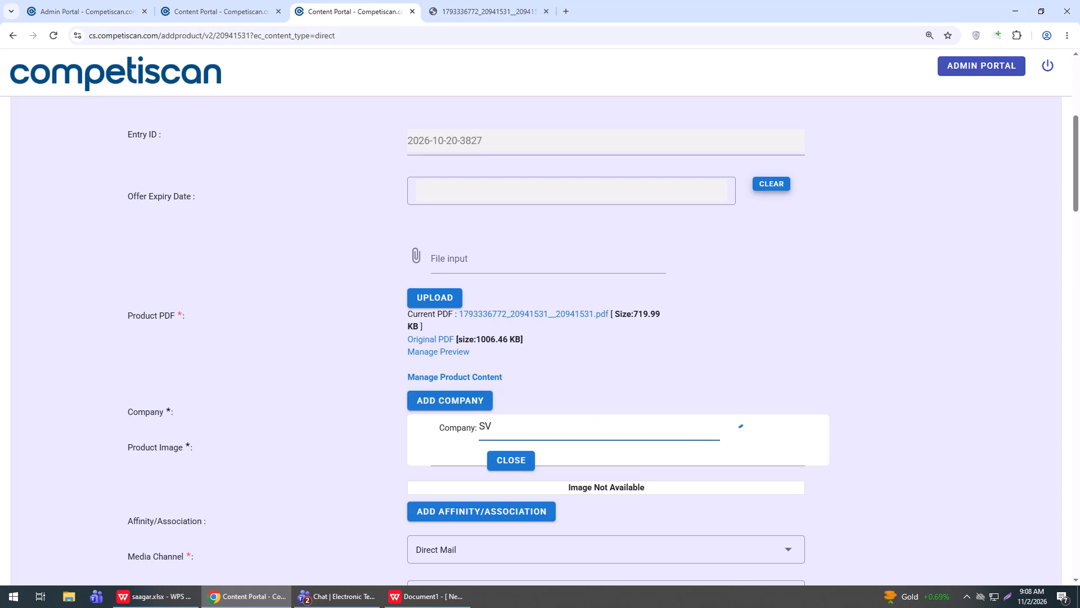
Complete the company search as Save.com and add Save.com as the company of record 20941531.
{"action": "type", "text": "ve.com"}
{"action": "scroll", "coordinate": [604, 336], "scroll_direction": "down", "scroll_amount": 2}
{"action": "left_click", "coordinate": [519, 356]}
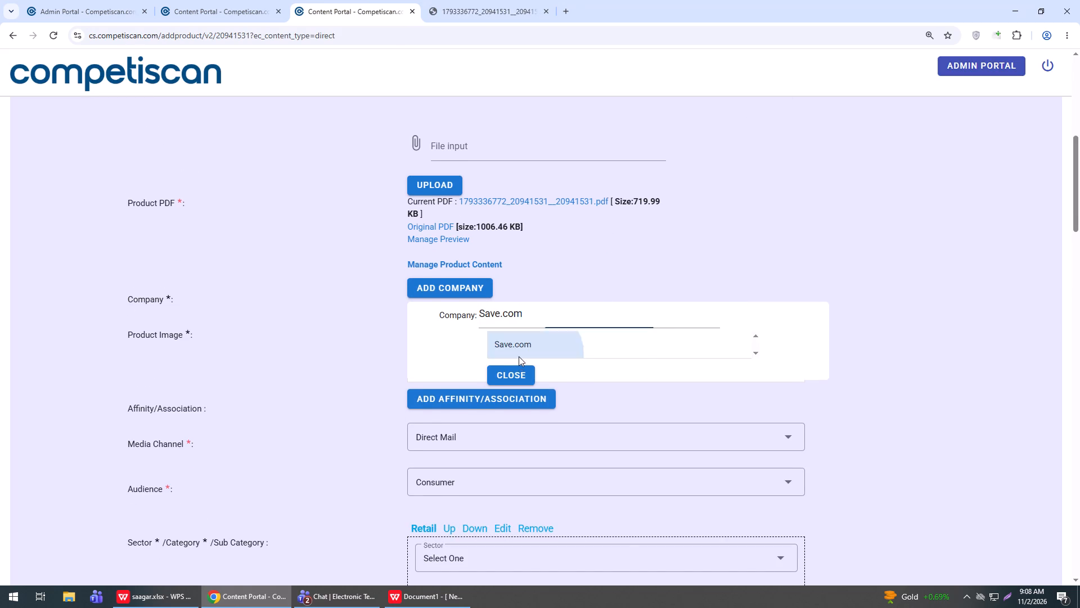
Copy the company name and replace the Product Name with Save.com.
{"action": "left_click", "coordinate": [422, 323]}
{"action": "triple_click", "coordinate": [427, 305]}
{"action": "key", "text": "ctrl+c"}
{"action": "scroll", "coordinate": [444, 419], "scroll_direction": "down", "scroll_amount": 8}
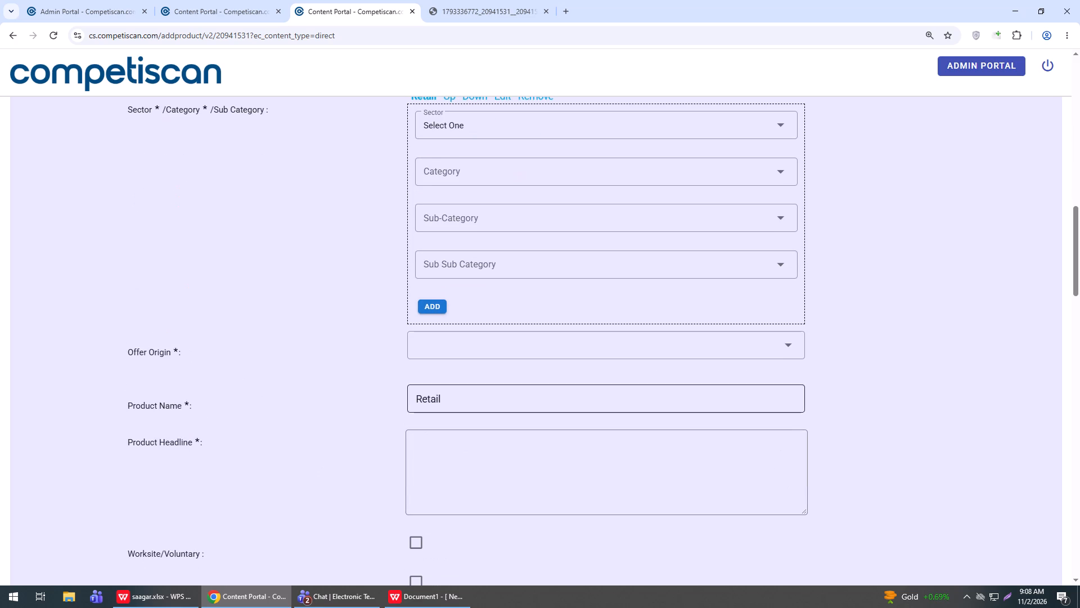
{"action": "left_click_drag", "start_coordinate": [478, 397], "coordinate": [272, 401]}
{"action": "key", "text": "ctrl+v"}
Open the Retail sector entry for editing and browse its Category options, checking the mailer PDF.
{"action": "scroll", "coordinate": [528, 370], "scroll_direction": "up", "scroll_amount": 2}
{"action": "left_click", "coordinate": [512, 205]}
{"action": "left_click", "coordinate": [502, 282]}
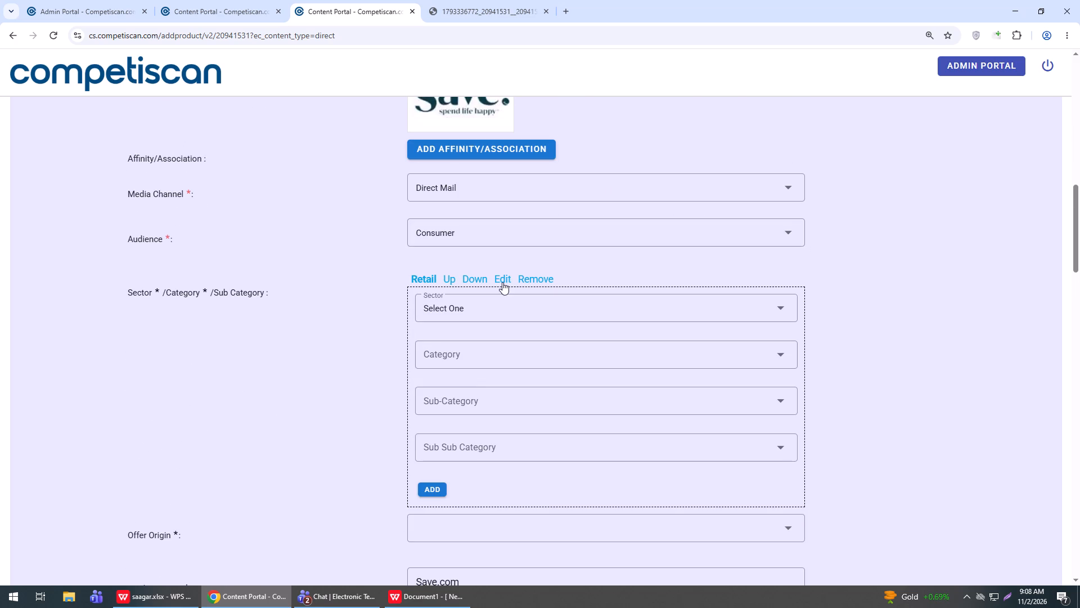
{"action": "left_click", "coordinate": [471, 358]}
{"action": "scroll", "coordinate": [917, 375], "scroll_direction": "down", "scroll_amount": 1}
{"action": "scroll", "coordinate": [490, 397], "scroll_direction": "down", "scroll_amount": 5}
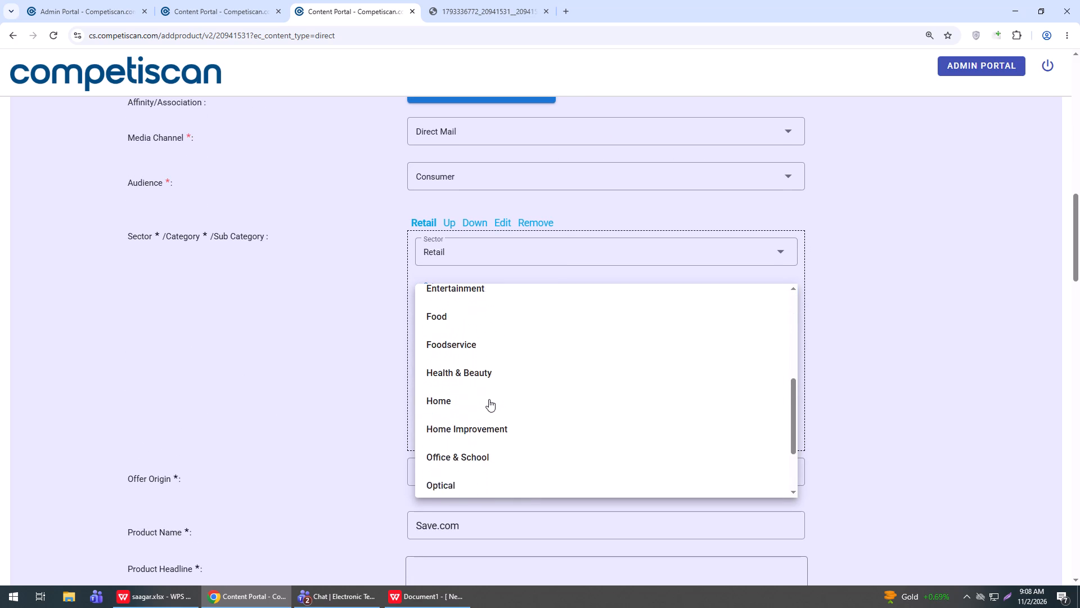
{"action": "left_click", "coordinate": [483, 0]}
{"action": "left_click", "coordinate": [331, 0]}
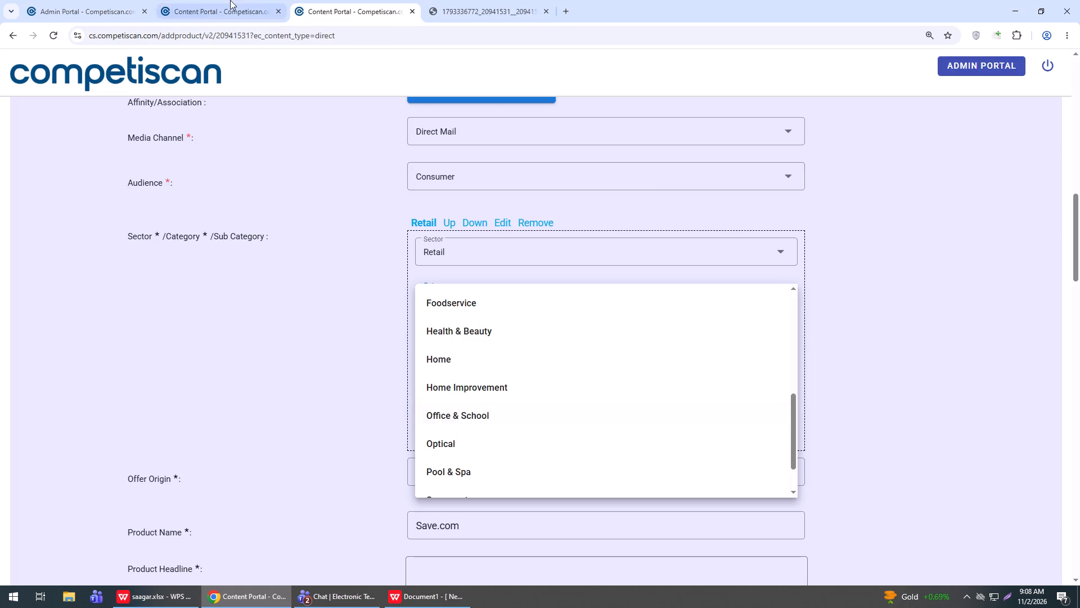
Close the browser page of product record 20949408.
{"action": "left_click", "coordinate": [230, 0]}
{"action": "left_click", "coordinate": [643, 361]}
{"action": "left_click", "coordinate": [265, 0]}
{"action": "left_click", "coordinate": [277, 16]}
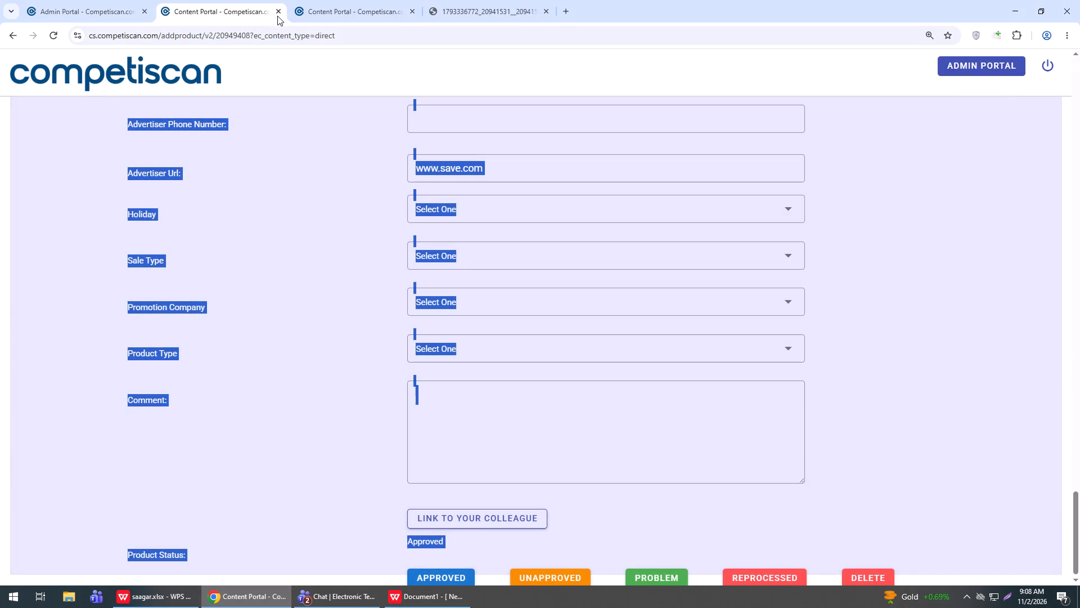
{"action": "left_click", "coordinate": [280, 7]}
Examine the mailer PDF's first page and compare its content with the Retail sector's Category options.
{"action": "left_click", "coordinate": [372, 21]}
{"action": "scroll", "coordinate": [424, 195], "scroll_direction": "up", "scroll_amount": 20}
{"action": "scroll", "coordinate": [424, 195], "scroll_direction": "up", "scroll_amount": 3}
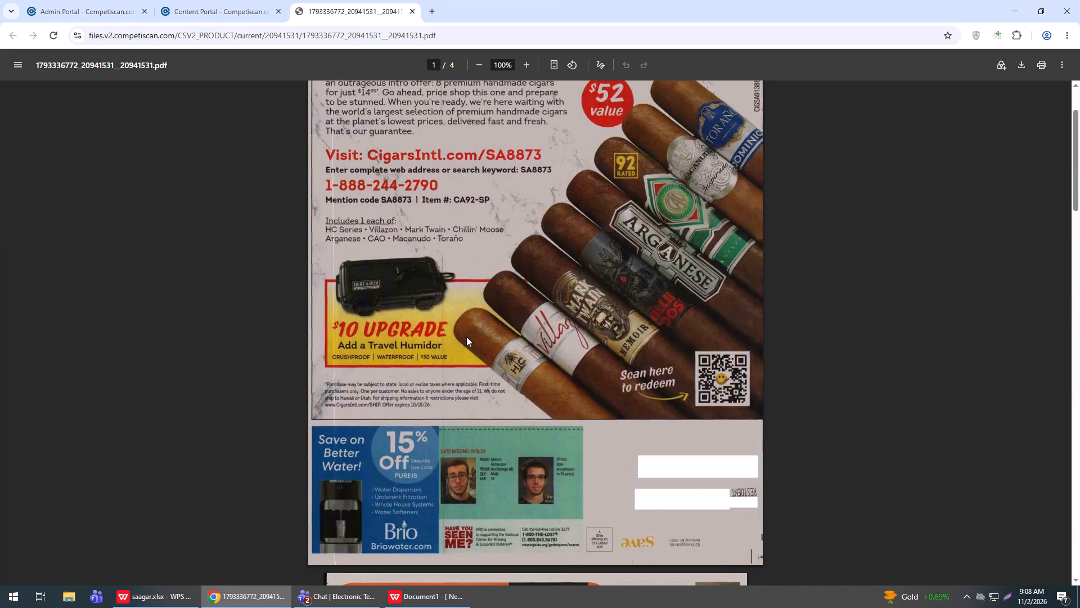
{"action": "scroll", "coordinate": [466, 337], "scroll_direction": "up", "scroll_amount": 7}
{"action": "left_click", "coordinate": [217, 0]}
{"action": "left_click", "coordinate": [268, 318]}
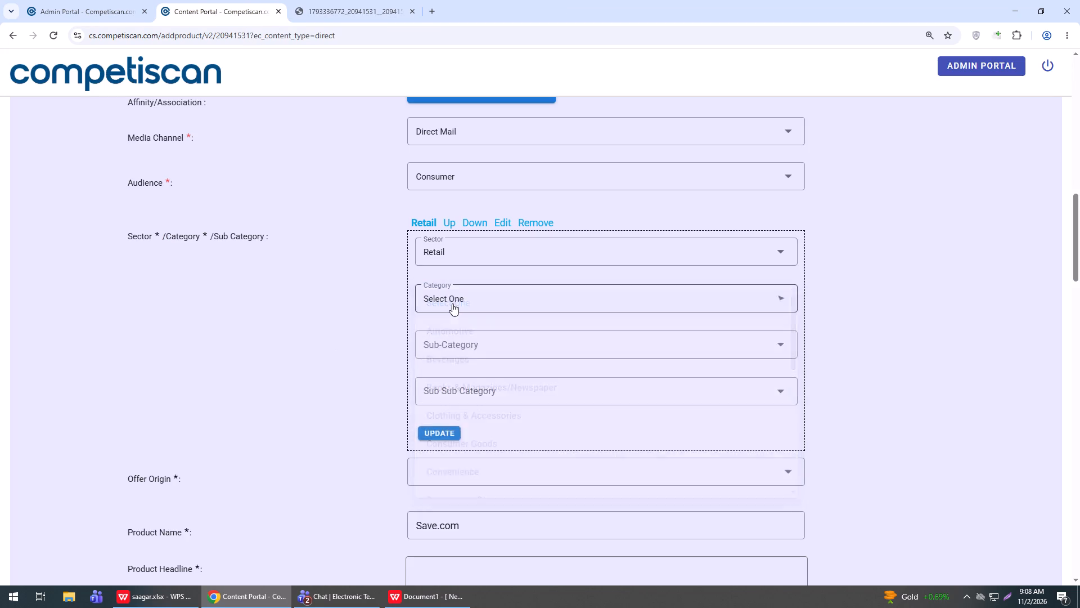
{"action": "scroll", "coordinate": [460, 304], "scroll_direction": "down", "scroll_amount": 1}
{"action": "left_click", "coordinate": [460, 253]}
{"action": "scroll", "coordinate": [471, 298], "scroll_direction": "down", "scroll_amount": 6}
{"action": "left_click", "coordinate": [345, 0]}
{"action": "left_click", "coordinate": [254, 0]}
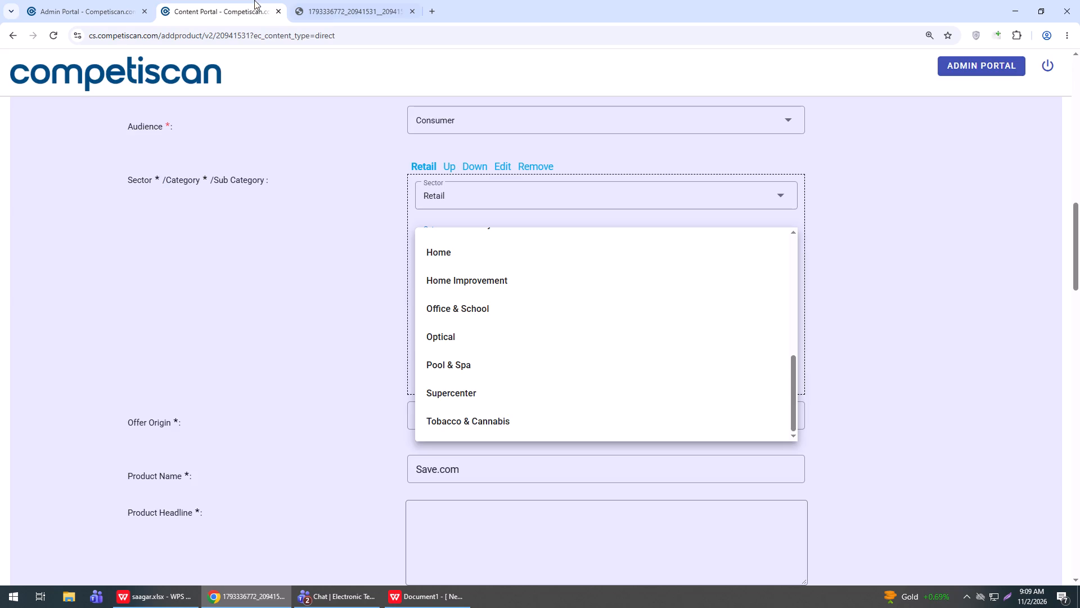
{"action": "left_click", "coordinate": [358, 0]}
{"action": "scroll", "coordinate": [483, 291], "scroll_direction": "up", "scroll_amount": 7}
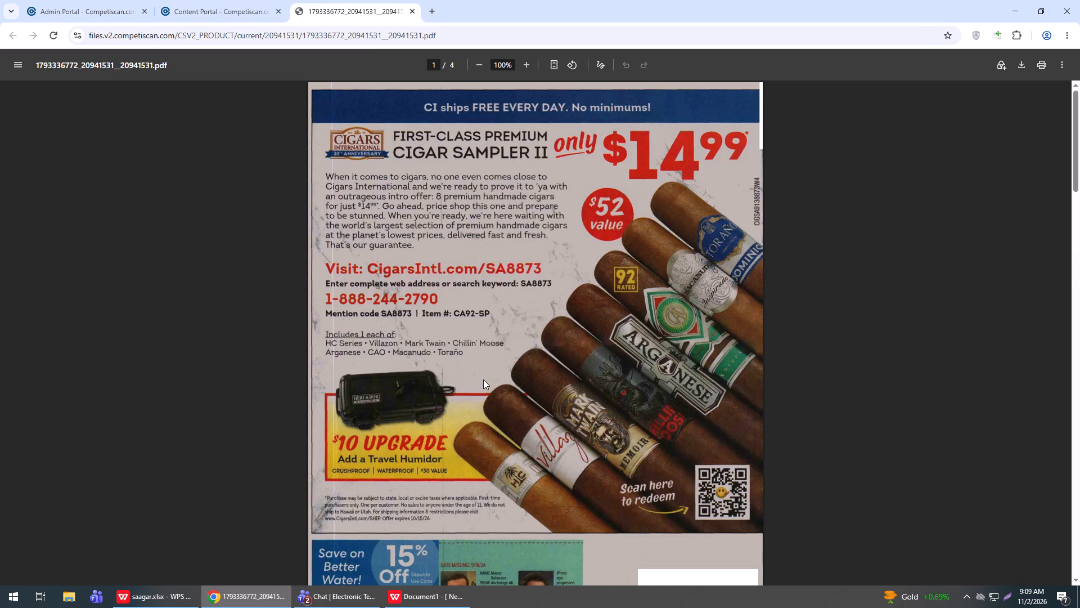
{"action": "scroll", "coordinate": [483, 380], "scroll_direction": "down", "scroll_amount": 8}
{"action": "left_click", "coordinate": [204, 0]}
{"action": "scroll", "coordinate": [591, 310], "scroll_direction": "up", "scroll_amount": 7}
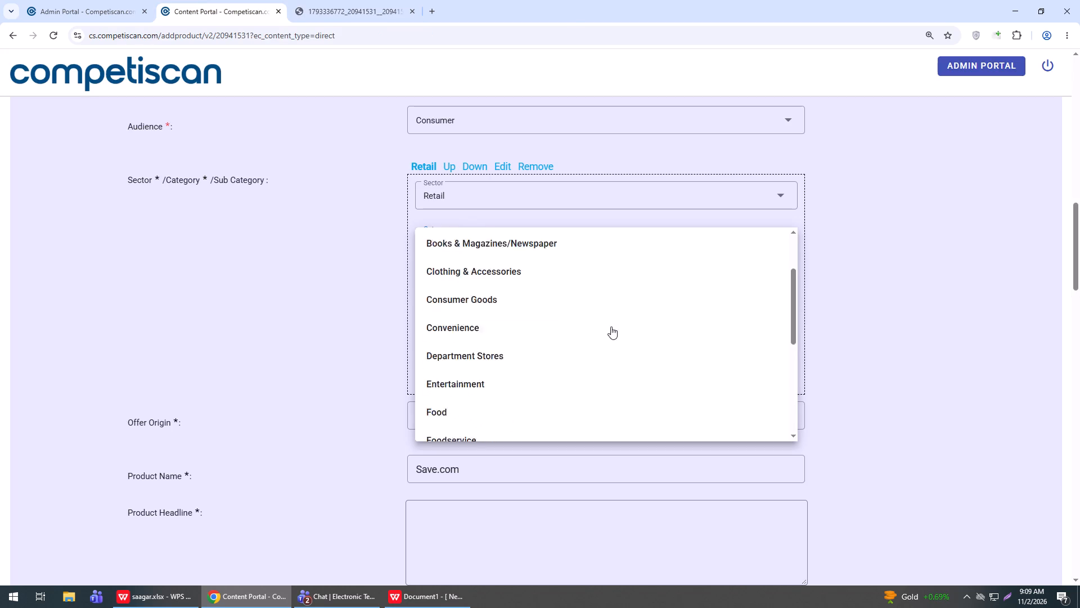
{"action": "scroll", "coordinate": [965, 294], "scroll_direction": "up", "scroll_amount": 19}
Edit the listed panelist entry, checking the mailer PDF's week, and set its date to 2026-09-08.
{"action": "left_click", "coordinate": [640, 279]}
{"action": "left_click", "coordinate": [627, 296]}
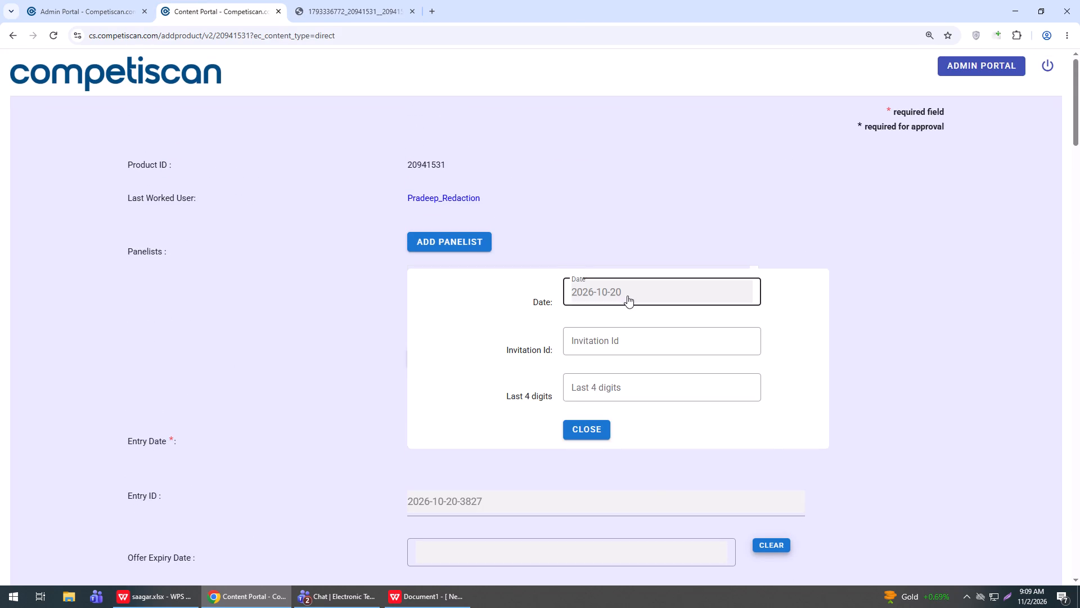
{"action": "scroll", "coordinate": [658, 449], "scroll_direction": "up", "scroll_amount": 7}
{"action": "left_click", "coordinate": [332, 0]}
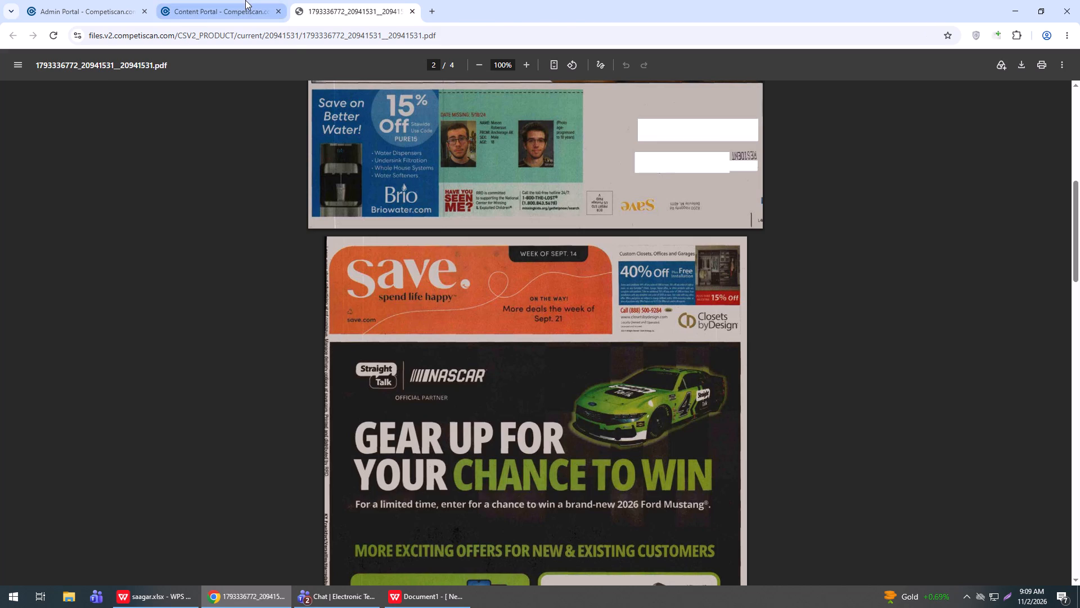
{"action": "left_click", "coordinate": [245, 0]}
{"action": "left_click", "coordinate": [641, 418]}
{"action": "left_click", "coordinate": [742, 551]}
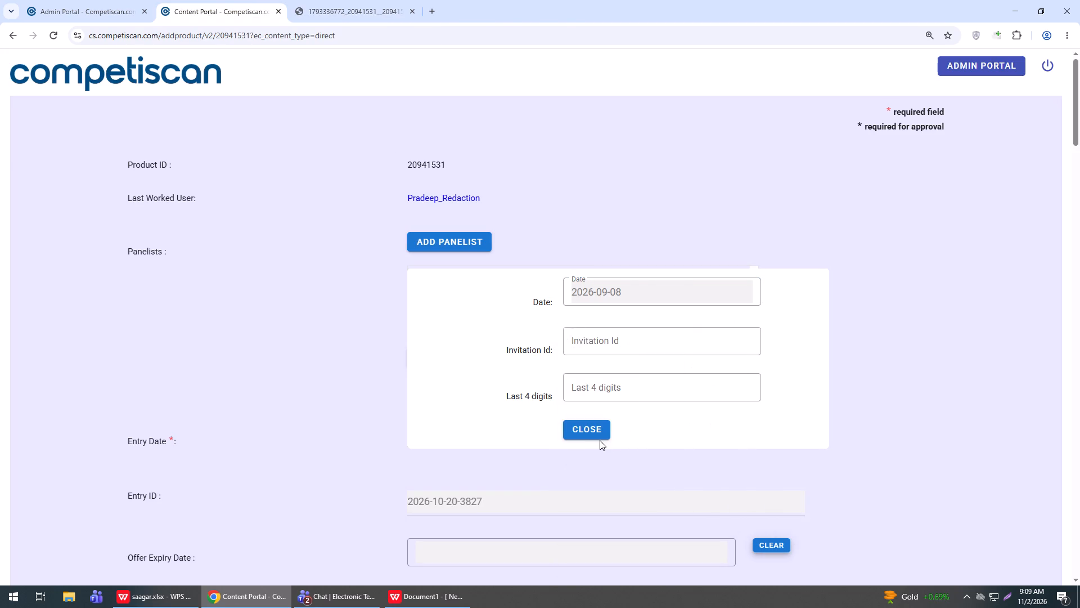
{"action": "left_click", "coordinate": [599, 440]}
{"action": "left_click", "coordinate": [590, 433]}
Open the Entry Date calendar at September 2026.
{"action": "left_click", "coordinate": [508, 436]}
{"action": "scroll", "coordinate": [510, 500], "scroll_direction": "up", "scroll_amount": 5}
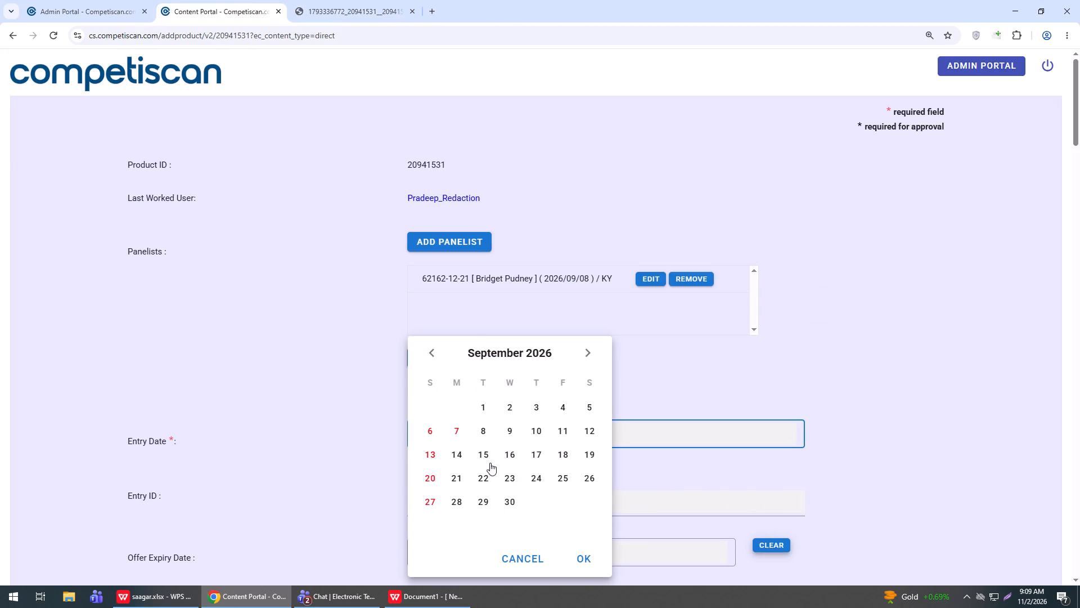